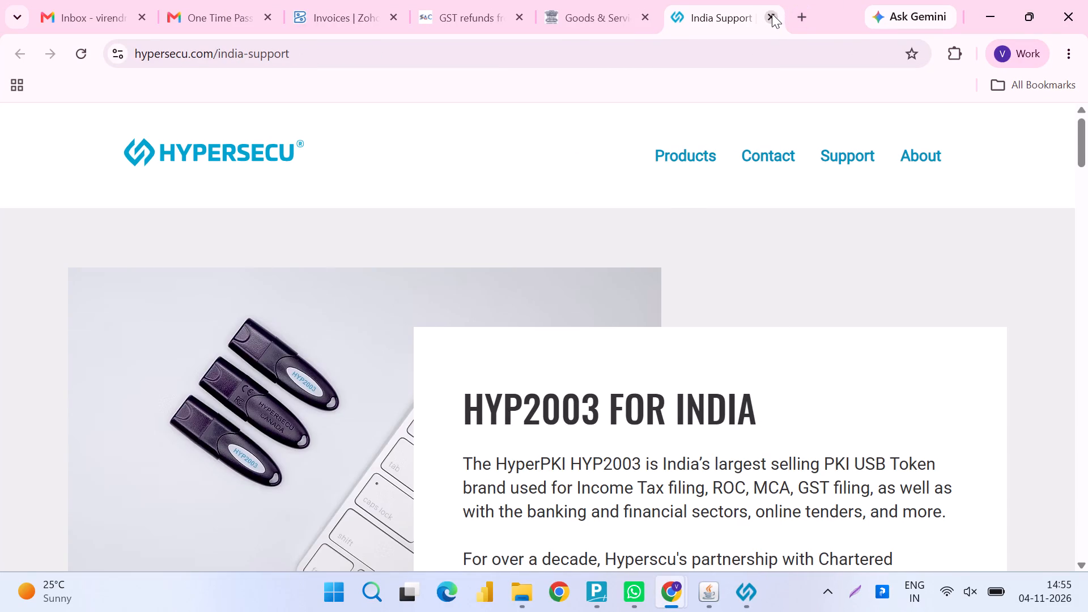
Look over the Hypersecu India Support page down to the HYP2003 driver downloads, and close that page.
{"action": "scroll", "coordinate": [713, 232], "scroll_direction": "down", "scroll_amount": 9}
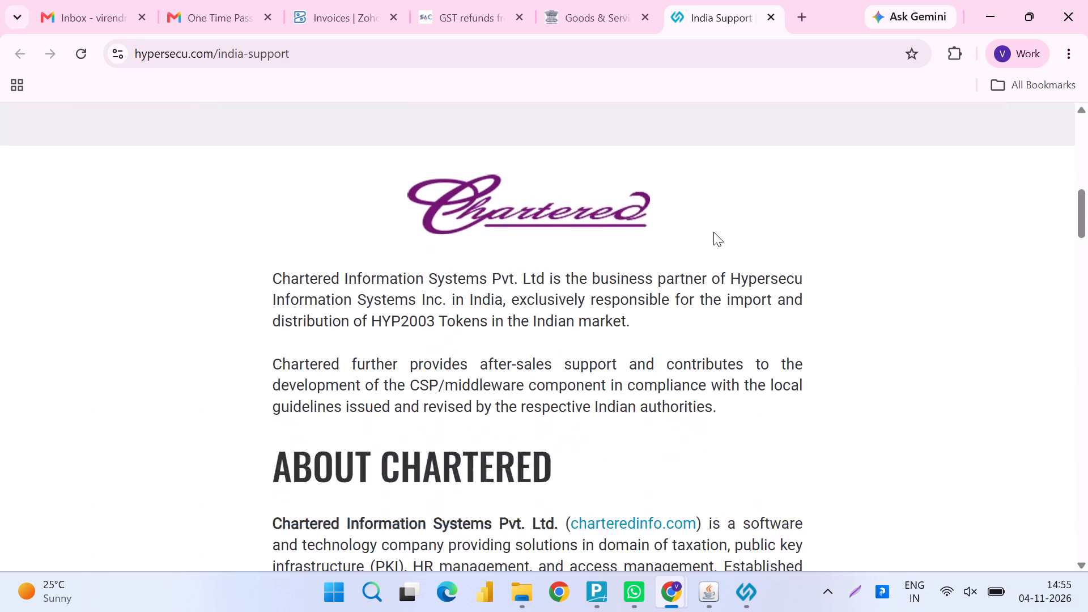
{"action": "scroll", "coordinate": [713, 232], "scroll_direction": "down", "scroll_amount": 4}
{"action": "left_click", "coordinate": [770, 27]}
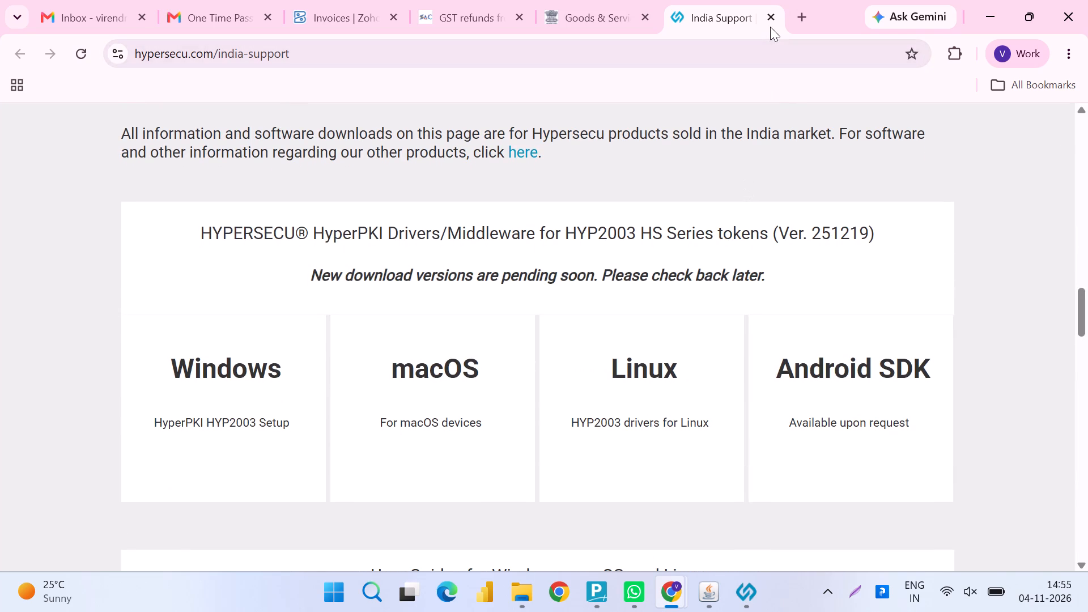
{"action": "left_click", "coordinate": [773, 15]}
File GST PMT-09 with DSC from the Electronic Cash Ledger and agree to proceed with the filing.
{"action": "left_click", "coordinate": [827, 439]}
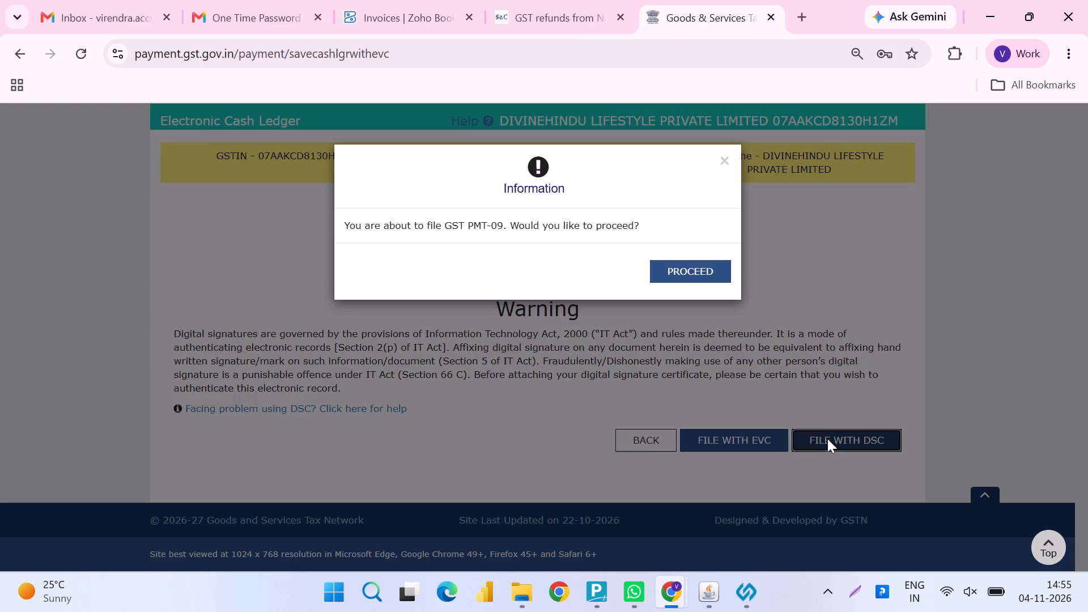
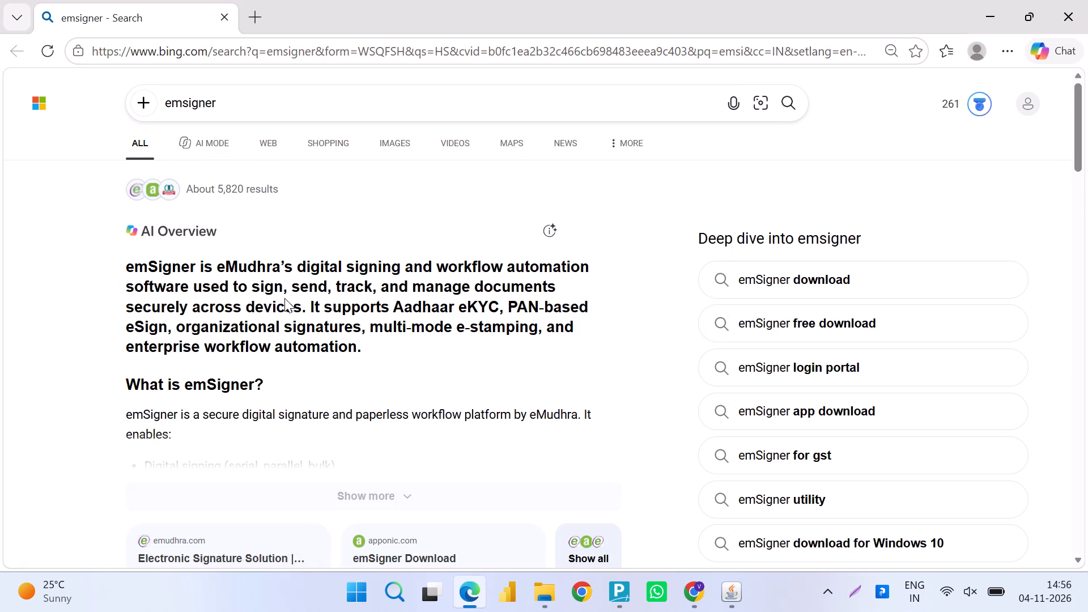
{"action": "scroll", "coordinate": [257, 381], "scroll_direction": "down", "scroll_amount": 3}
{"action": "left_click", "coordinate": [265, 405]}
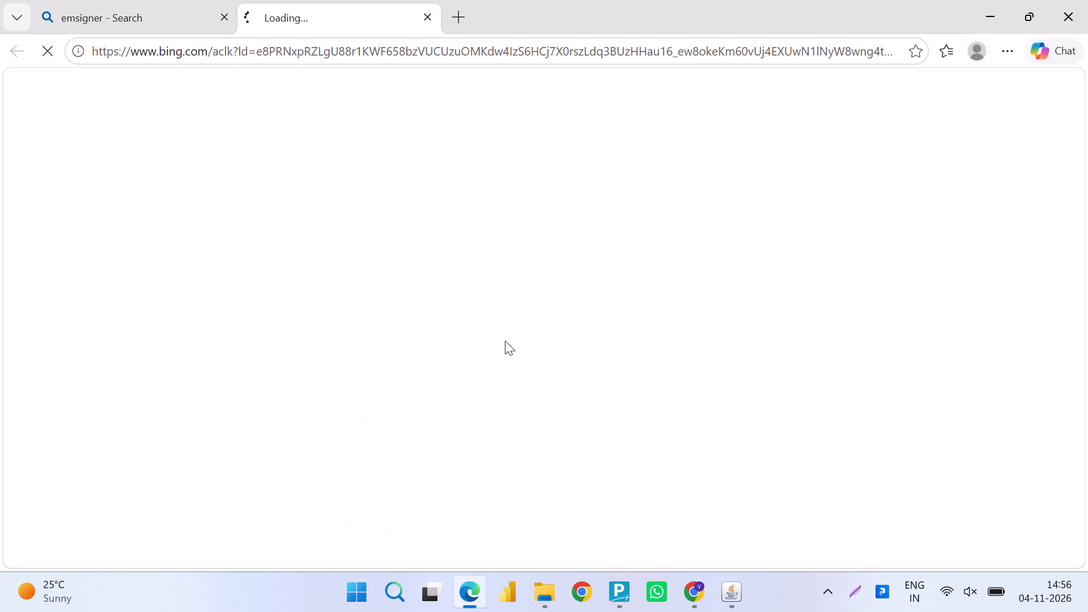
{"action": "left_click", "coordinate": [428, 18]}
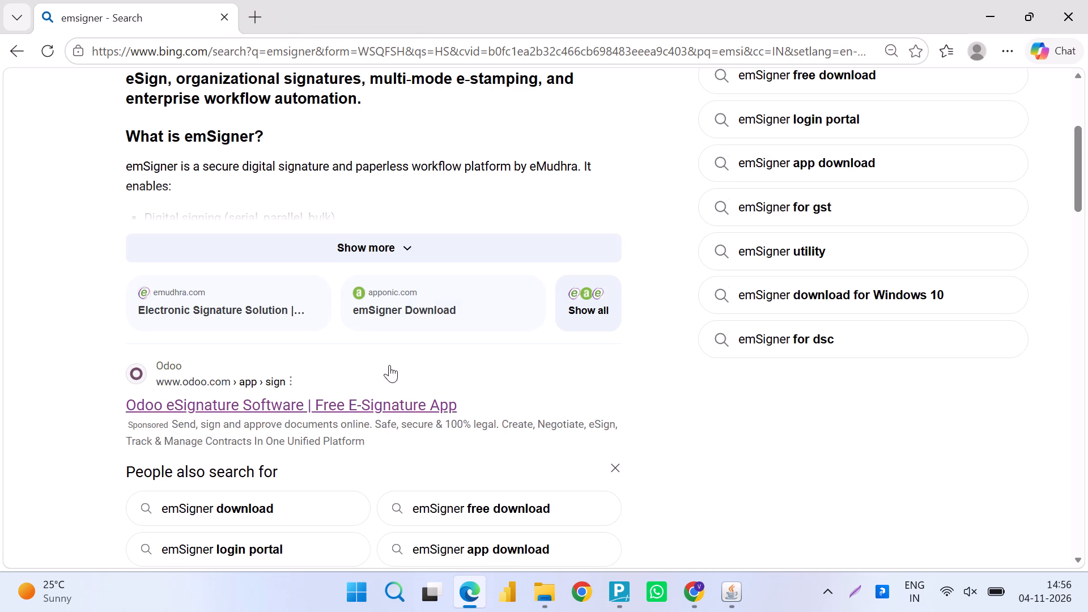
Open apponic's emSigner page from the search results, pass the robot verification to view its download page, and close the browser.
{"action": "scroll", "coordinate": [389, 365], "scroll_direction": "down", "scroll_amount": 5}
{"action": "left_click", "coordinate": [265, 334]}
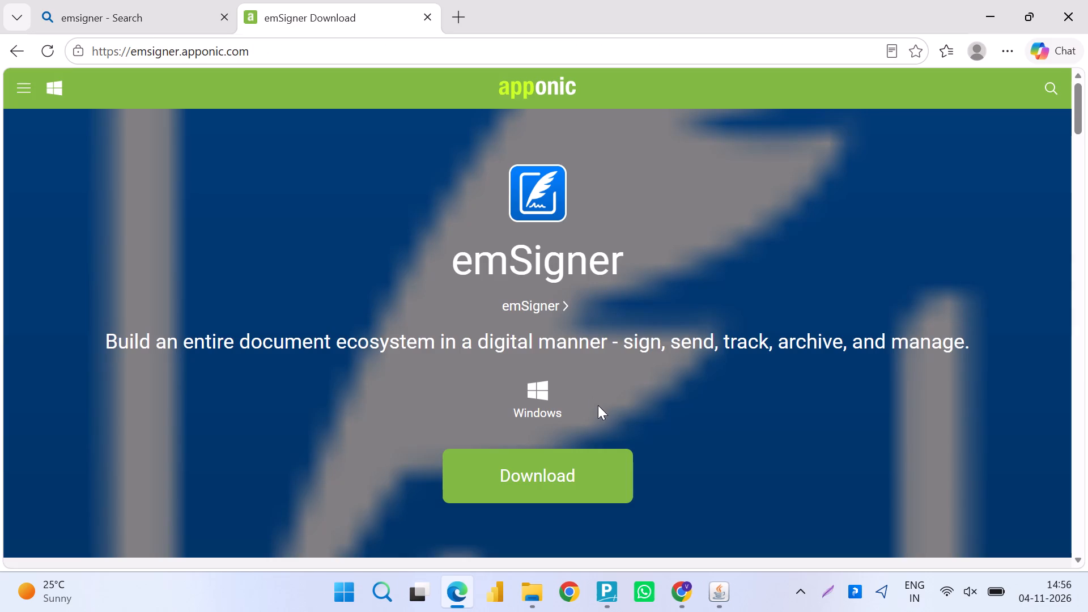
{"action": "left_click", "coordinate": [542, 449]}
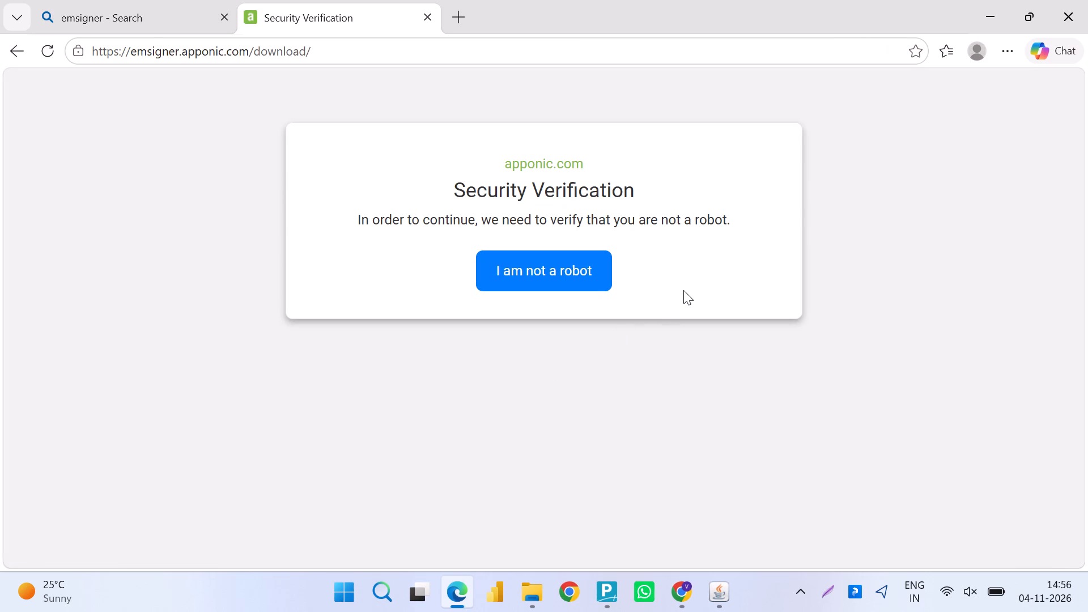
{"action": "left_click", "coordinate": [571, 273]}
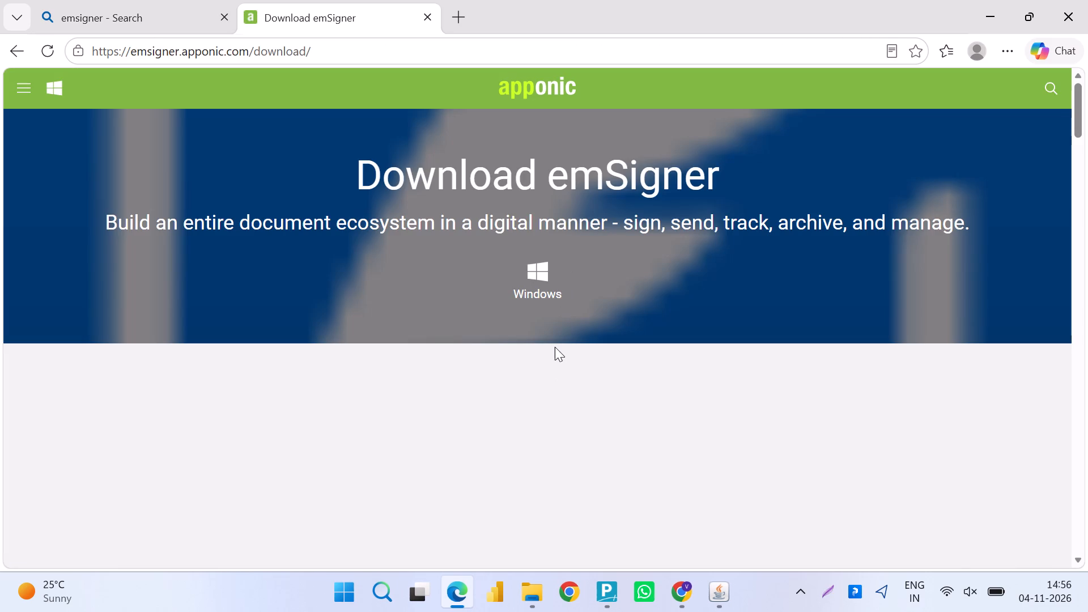
{"action": "scroll", "coordinate": [555, 347], "scroll_direction": "down", "scroll_amount": 3}
{"action": "left_click", "coordinate": [1087, 0]}
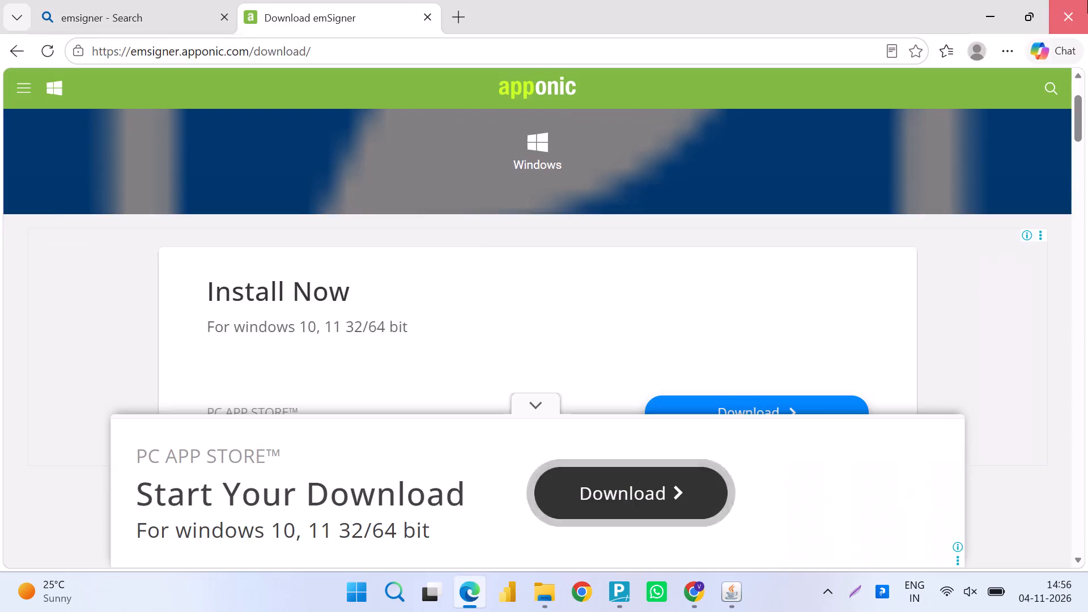
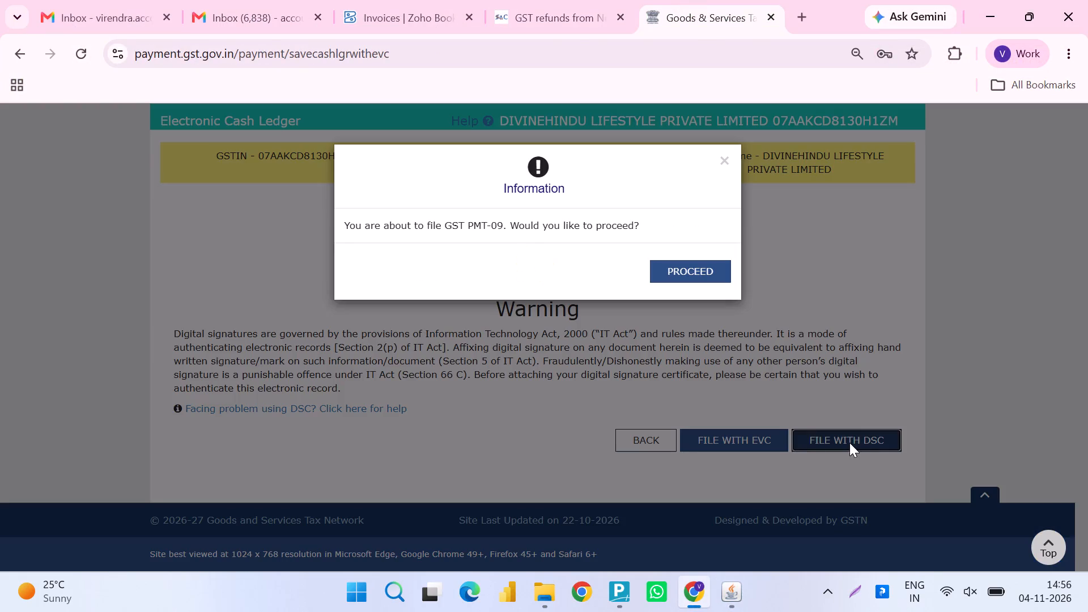
Proceed with filing GST PMT-09 using the digital signature certificate.
{"action": "left_click", "coordinate": [699, 265]}
Open the account options for the logged-in taxpayer, DIVINEHINDU LIFESTYLE PRIVATE LIMITED.
{"action": "scroll", "coordinate": [699, 265], "scroll_direction": "up", "scroll_amount": 8}
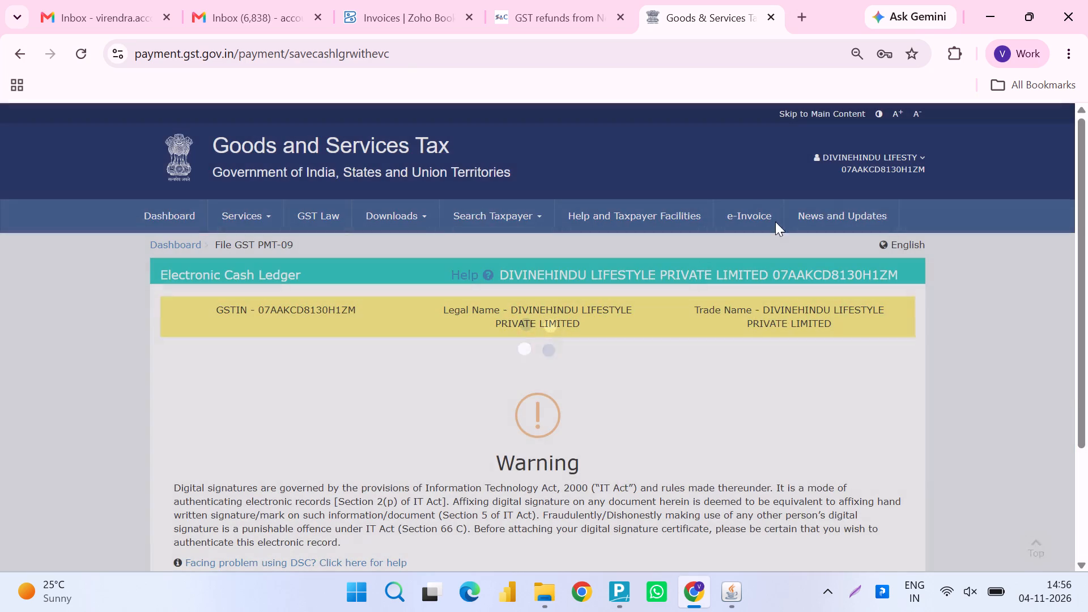
{"action": "left_click", "coordinate": [878, 150]}
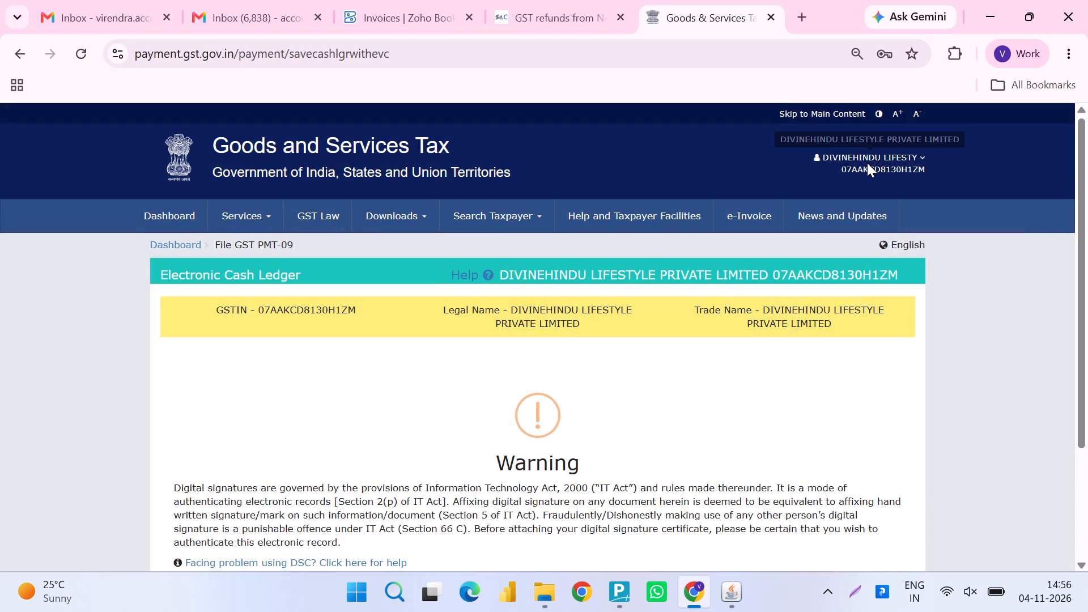
{"action": "left_click", "coordinate": [867, 163]}
{"action": "left_click", "coordinate": [860, 160]}
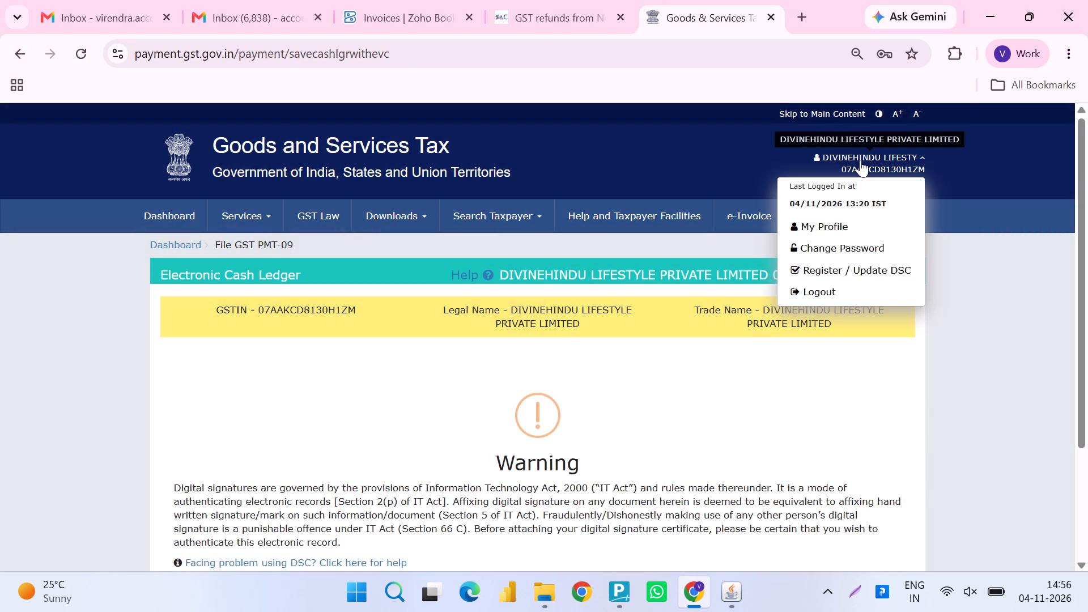
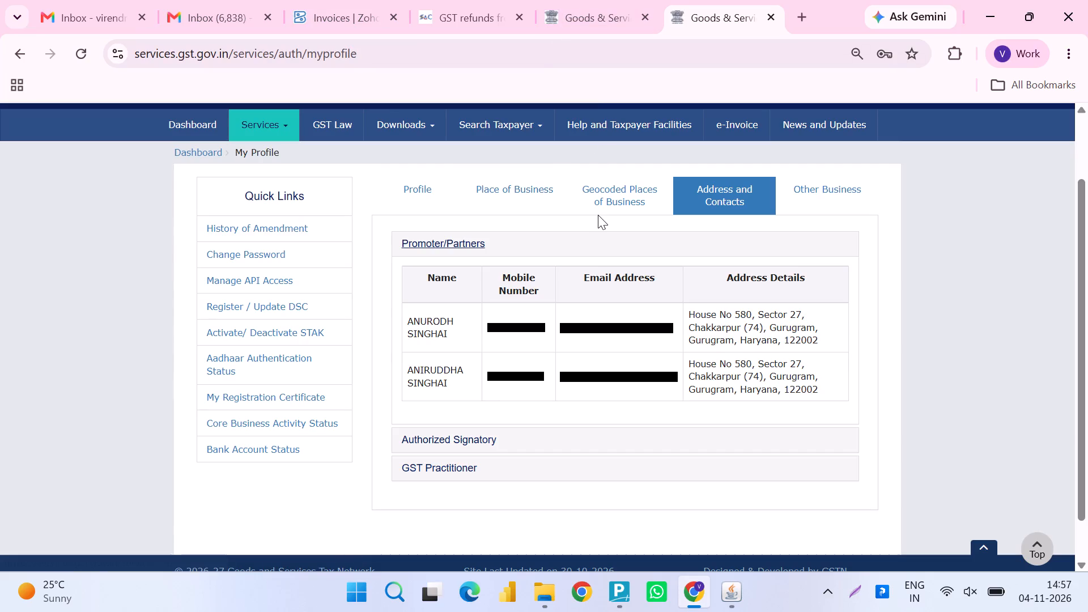
Return to the dashboard from My Profile and open the Electronic Cash Ledger page.
{"action": "left_click", "coordinate": [208, 124]}
{"action": "scroll", "coordinate": [396, 465], "scroll_direction": "down", "scroll_amount": 3}
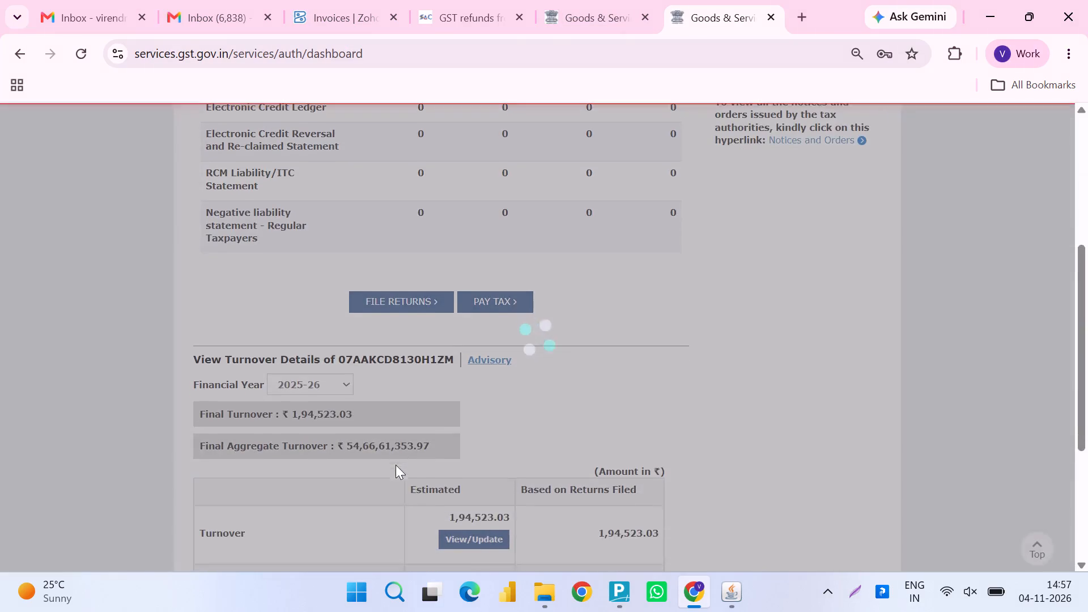
{"action": "scroll", "coordinate": [419, 309], "scroll_direction": "up", "scroll_amount": 5}
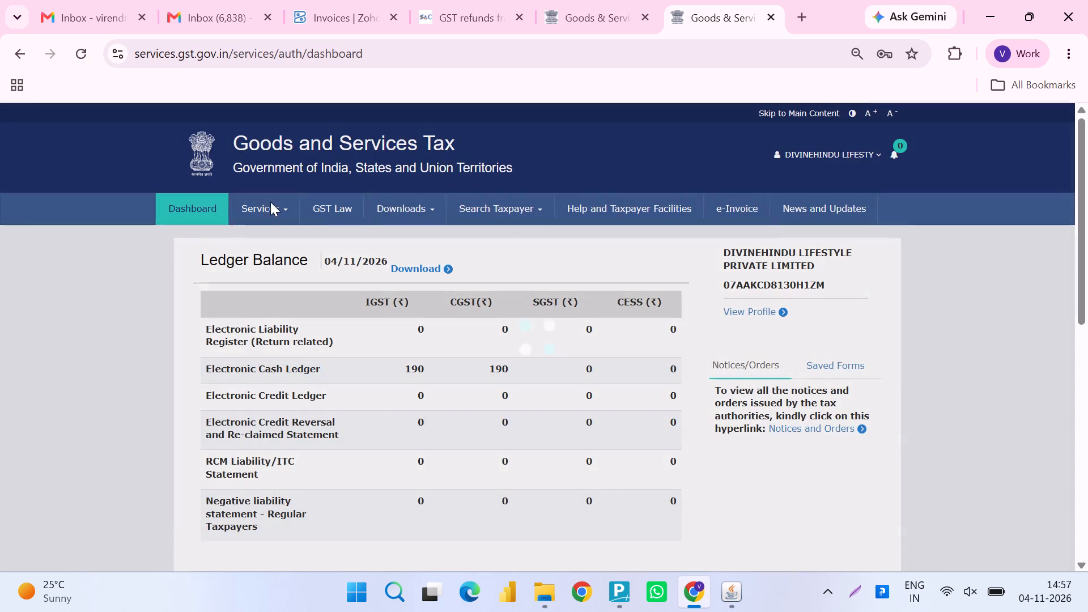
{"action": "left_click", "coordinate": [271, 204]}
{"action": "left_click", "coordinate": [271, 204]}
{"action": "left_click", "coordinate": [270, 208]}
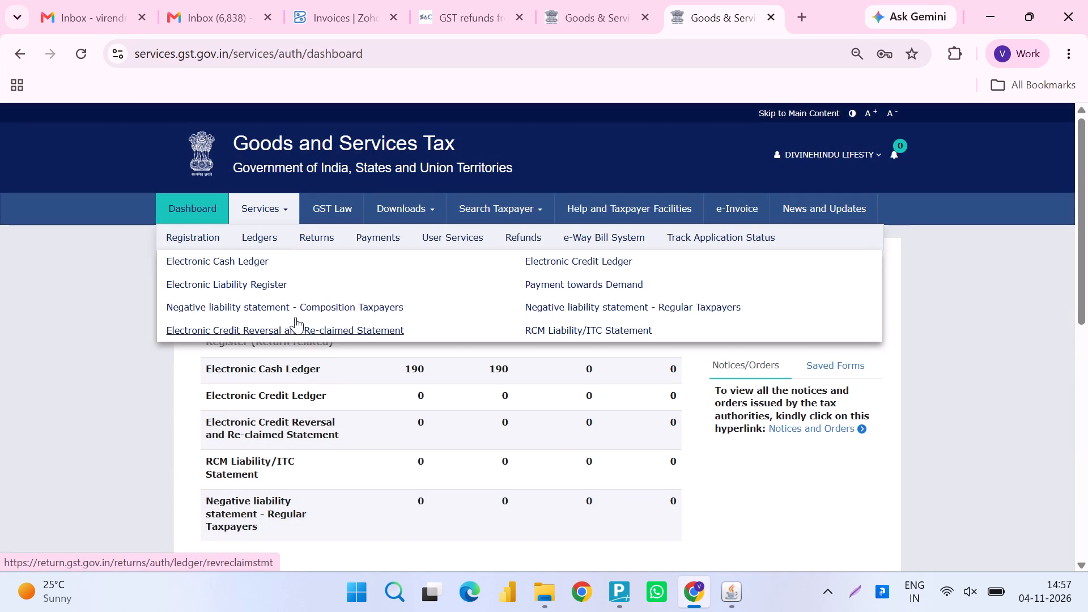
{"action": "left_click", "coordinate": [258, 265]}
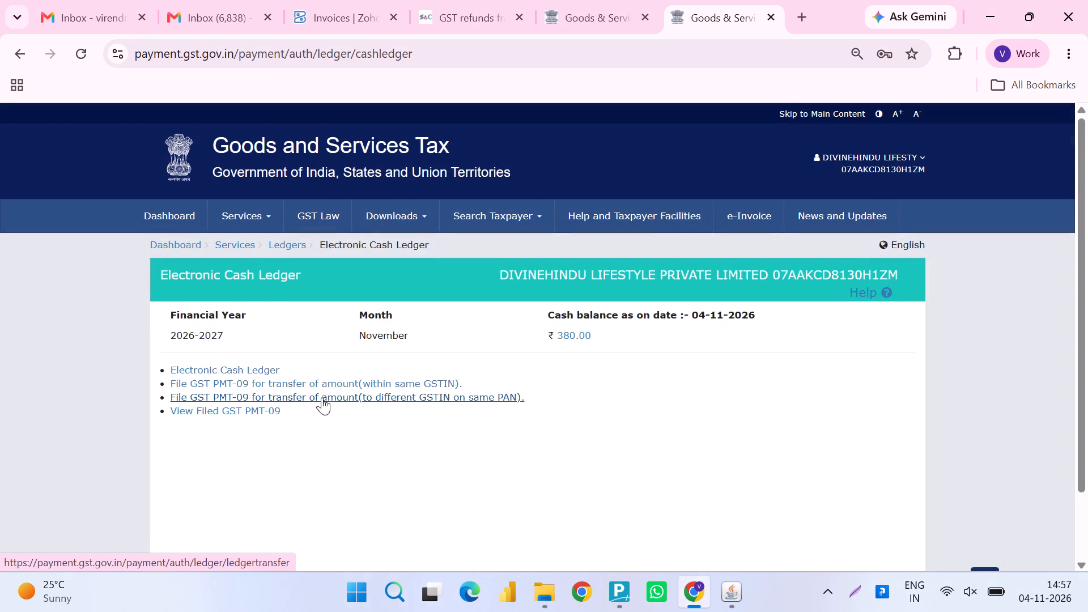
Open the GST PMT-09 form for transfer of amount within the same GSTIN and find its Add record section.
{"action": "left_click", "coordinate": [348, 384]}
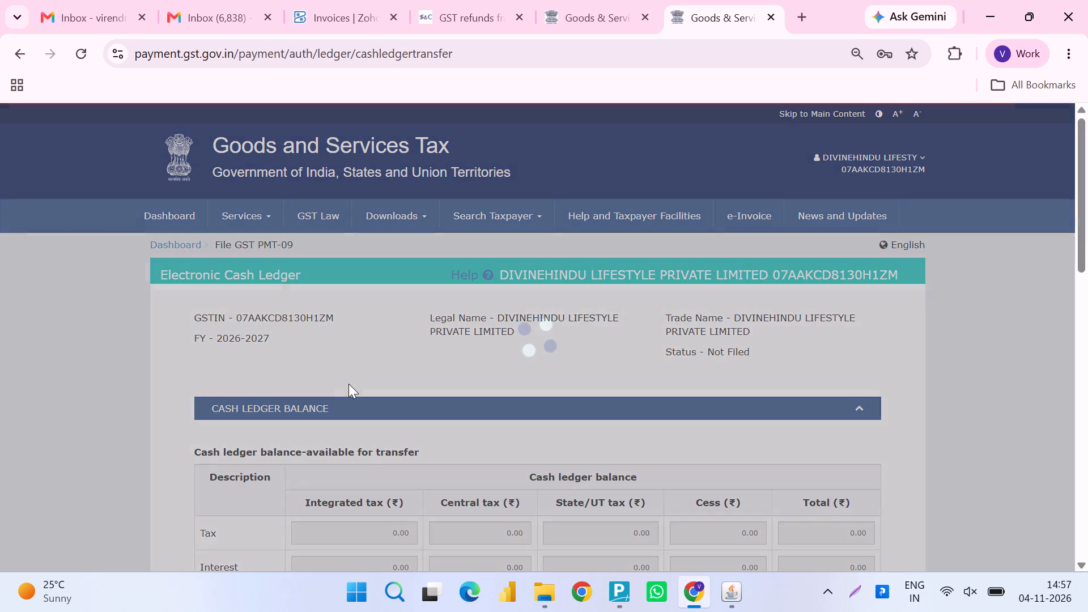
{"action": "scroll", "coordinate": [495, 424], "scroll_direction": "down", "scroll_amount": 3}
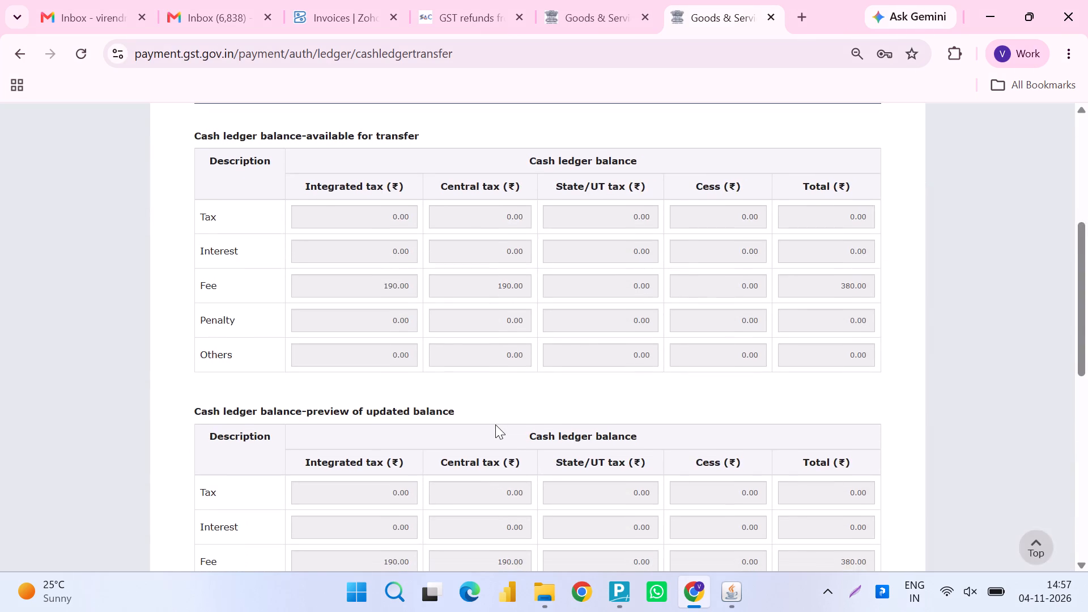
{"action": "scroll", "coordinate": [495, 424], "scroll_direction": "down", "scroll_amount": 2}
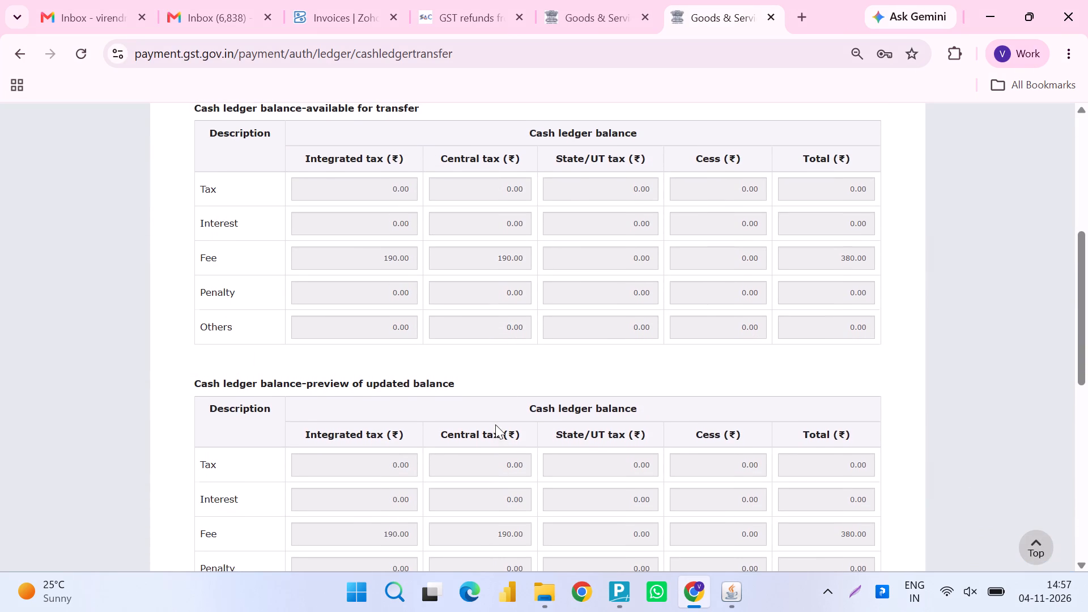
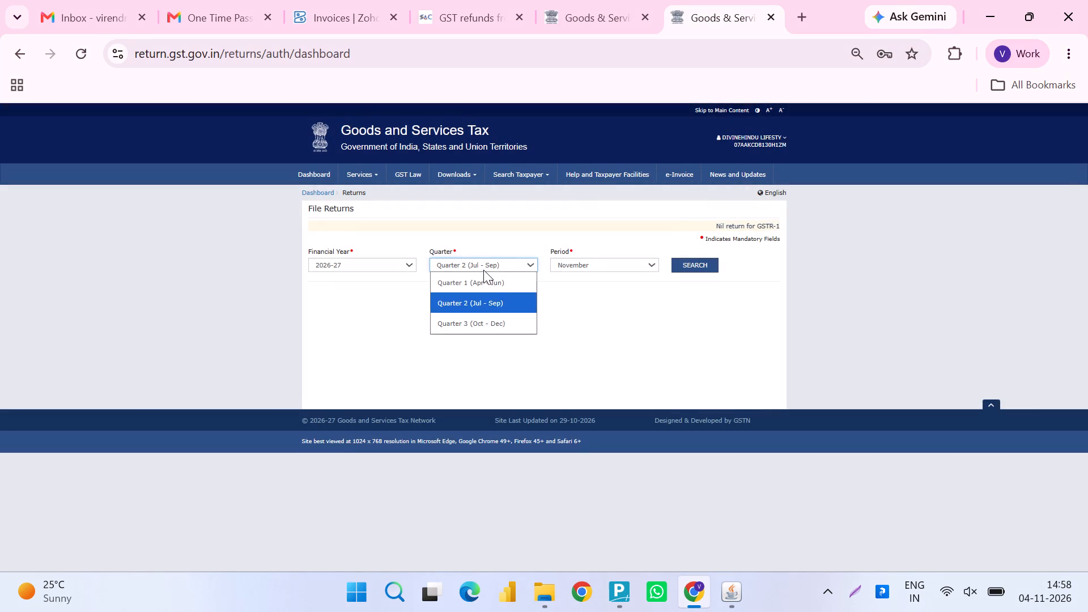
Search the September returns of Quarter 2 (Jul - Sep), 2026-27, and open the GSTR-3B monthly return online, closing its system-generated summary.
{"action": "key", "text": "Tab"}
{"action": "key", "text": "Tab"}
{"action": "key", "text": "Return"}
{"action": "scroll", "coordinate": [483, 270], "scroll_direction": "down", "scroll_amount": 6}
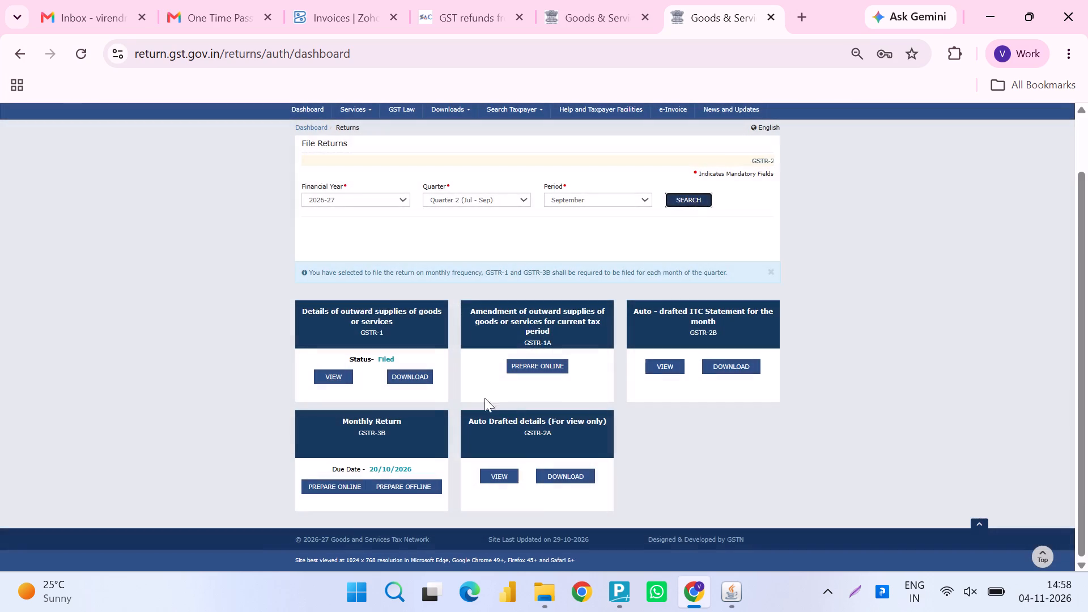
{"action": "left_click", "coordinate": [376, 413]}
{"action": "scroll", "coordinate": [727, 394], "scroll_direction": "down", "scroll_amount": 17}
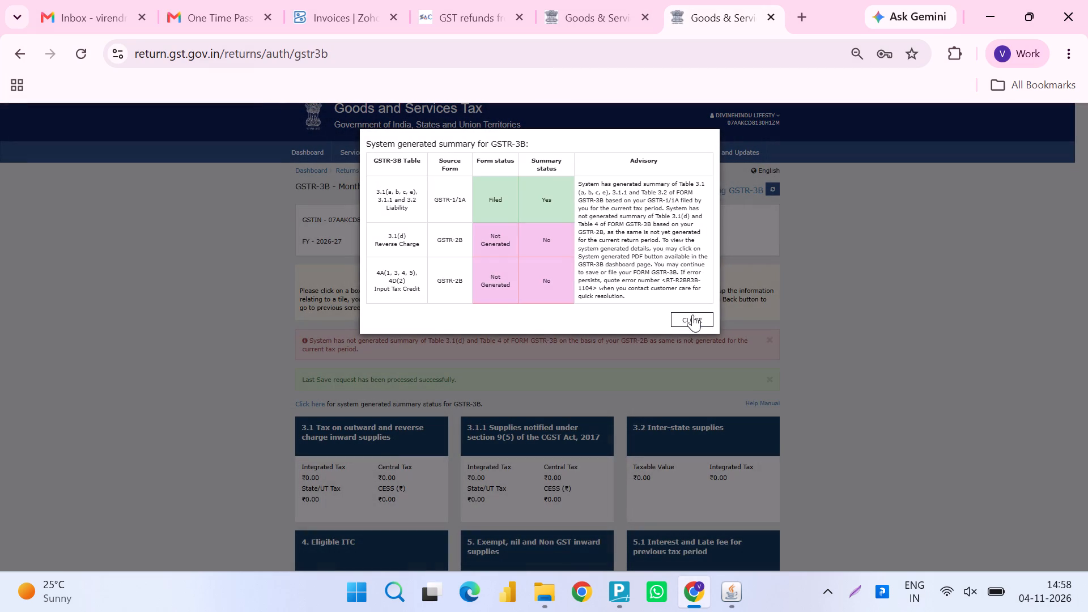
{"action": "left_click", "coordinate": [687, 324]}
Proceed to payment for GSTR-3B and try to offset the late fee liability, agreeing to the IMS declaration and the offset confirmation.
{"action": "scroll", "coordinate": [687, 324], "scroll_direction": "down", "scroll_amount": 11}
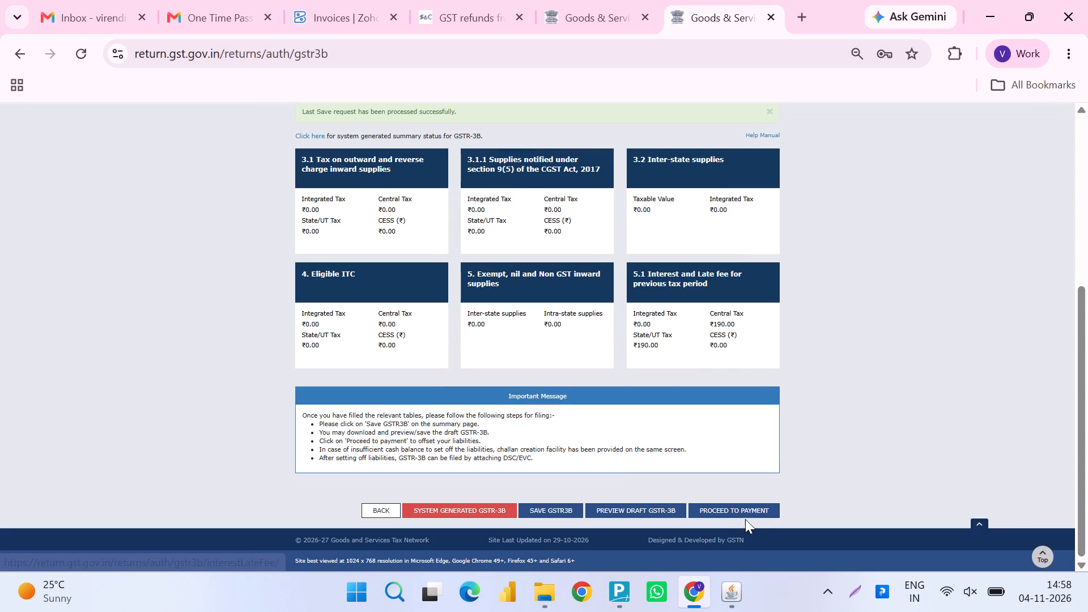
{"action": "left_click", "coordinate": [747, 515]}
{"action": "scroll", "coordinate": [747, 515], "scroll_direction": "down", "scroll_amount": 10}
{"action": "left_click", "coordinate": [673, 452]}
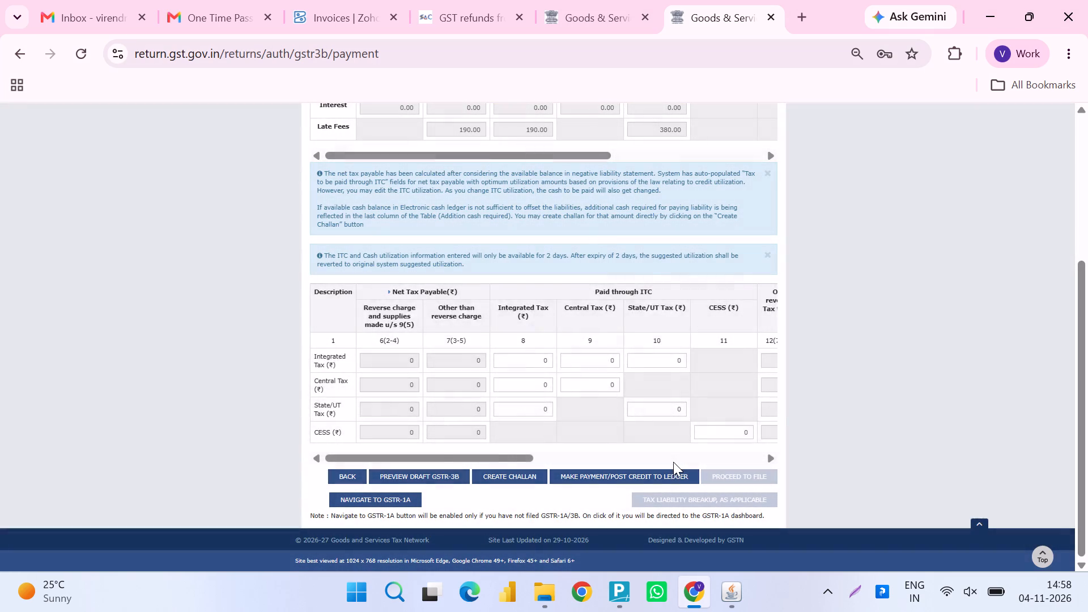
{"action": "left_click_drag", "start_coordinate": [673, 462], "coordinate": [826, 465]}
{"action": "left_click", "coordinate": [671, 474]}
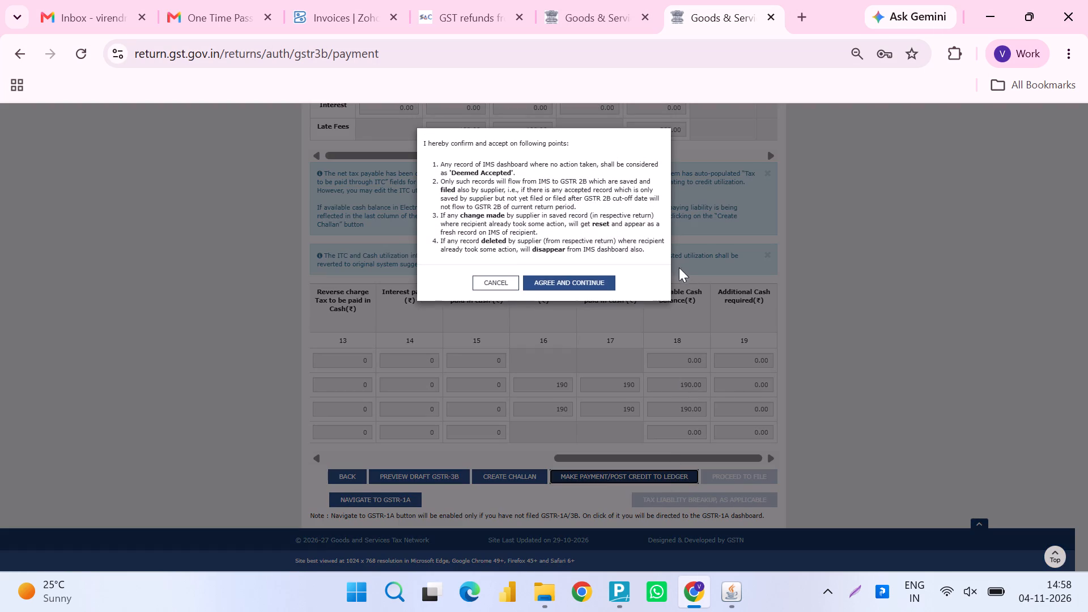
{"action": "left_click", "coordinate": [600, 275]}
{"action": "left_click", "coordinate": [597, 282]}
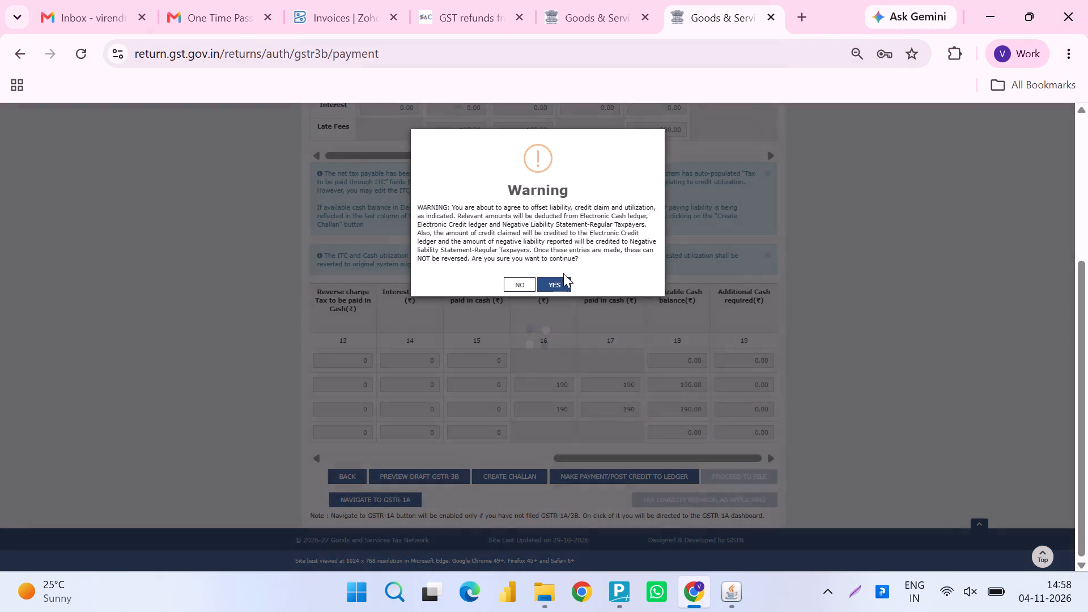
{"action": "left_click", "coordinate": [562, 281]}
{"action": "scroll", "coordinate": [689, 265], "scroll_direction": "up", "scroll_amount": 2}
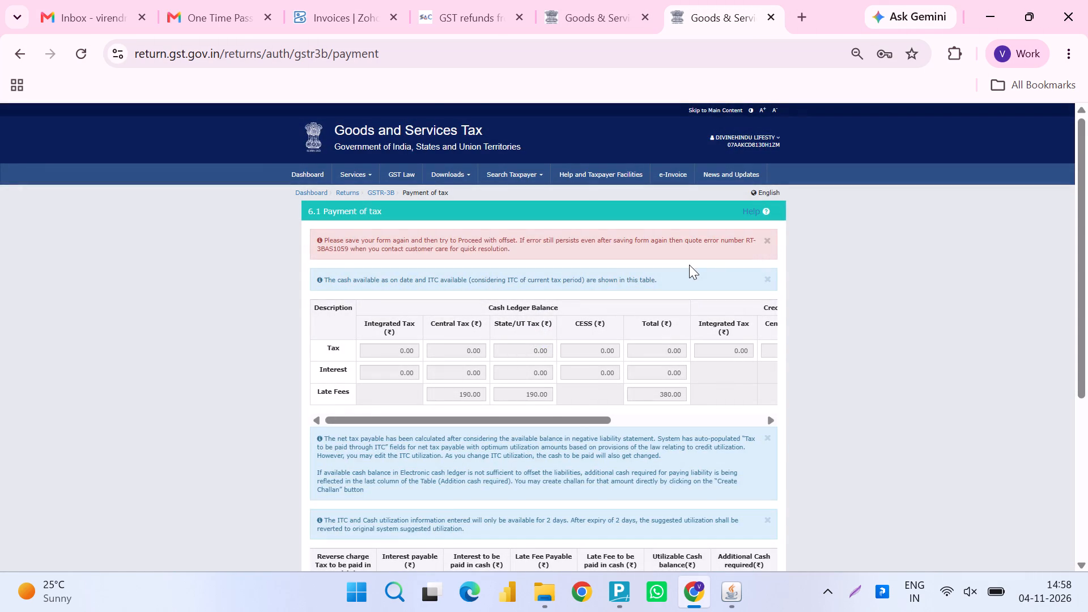
Go back to the GSTR-3B summary, save the return again, and refresh its status, trying to proceed to payment.
{"action": "scroll", "coordinate": [689, 265], "scroll_direction": "down", "scroll_amount": 10}
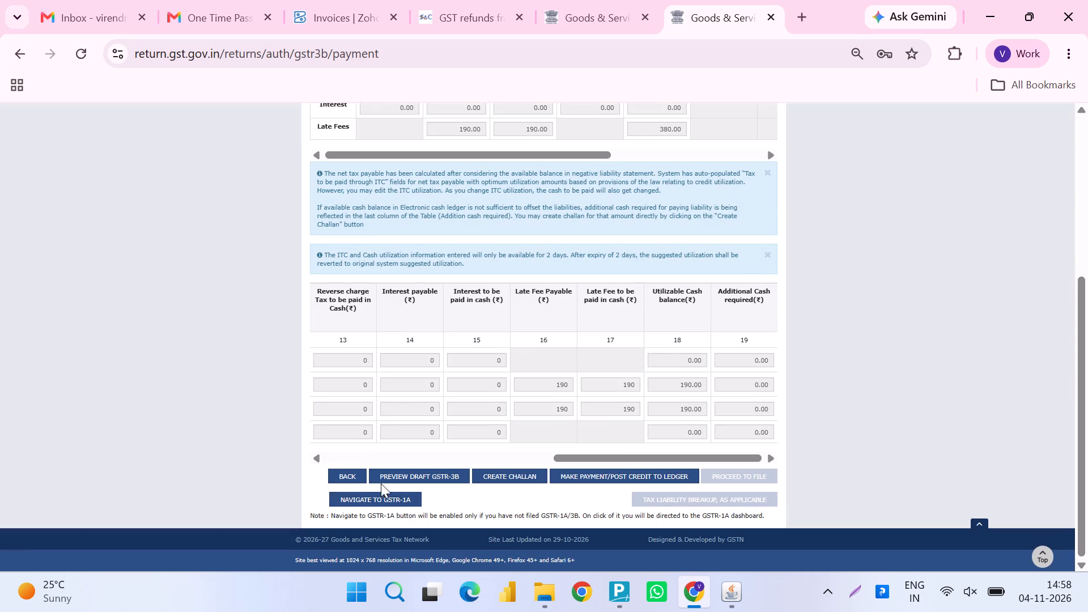
{"action": "left_click", "coordinate": [335, 477]}
{"action": "scroll", "coordinate": [565, 456], "scroll_direction": "down", "scroll_amount": 2}
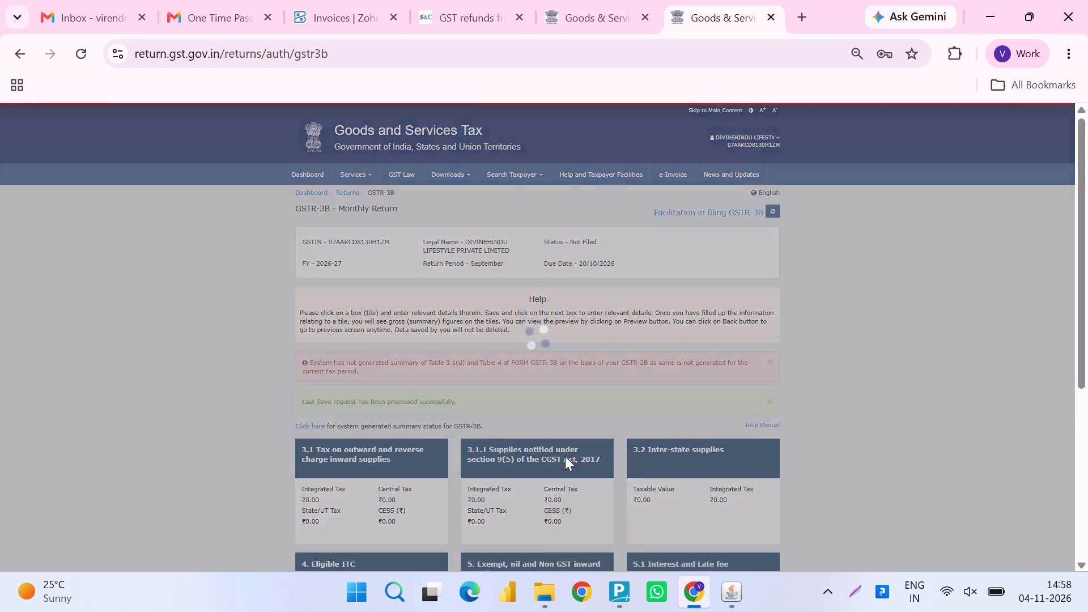
{"action": "scroll", "coordinate": [565, 456], "scroll_direction": "down", "scroll_amount": 7}
{"action": "left_click", "coordinate": [567, 511]}
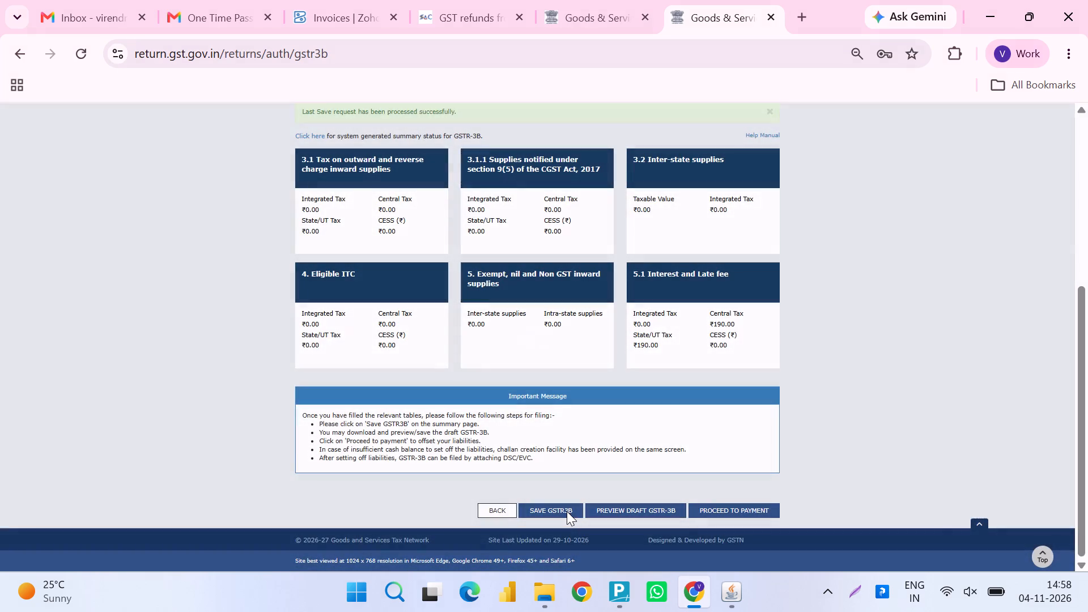
{"action": "left_click", "coordinate": [567, 511]}
{"action": "left_click", "coordinate": [567, 511]}
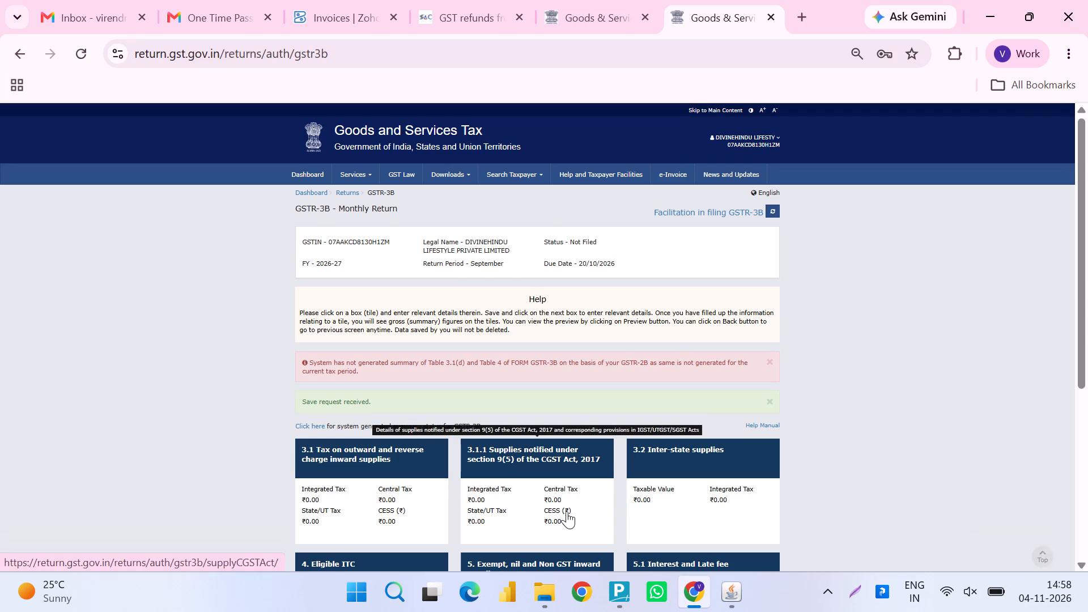
{"action": "triple_click", "coordinate": [776, 211]}
{"action": "left_click", "coordinate": [776, 211]}
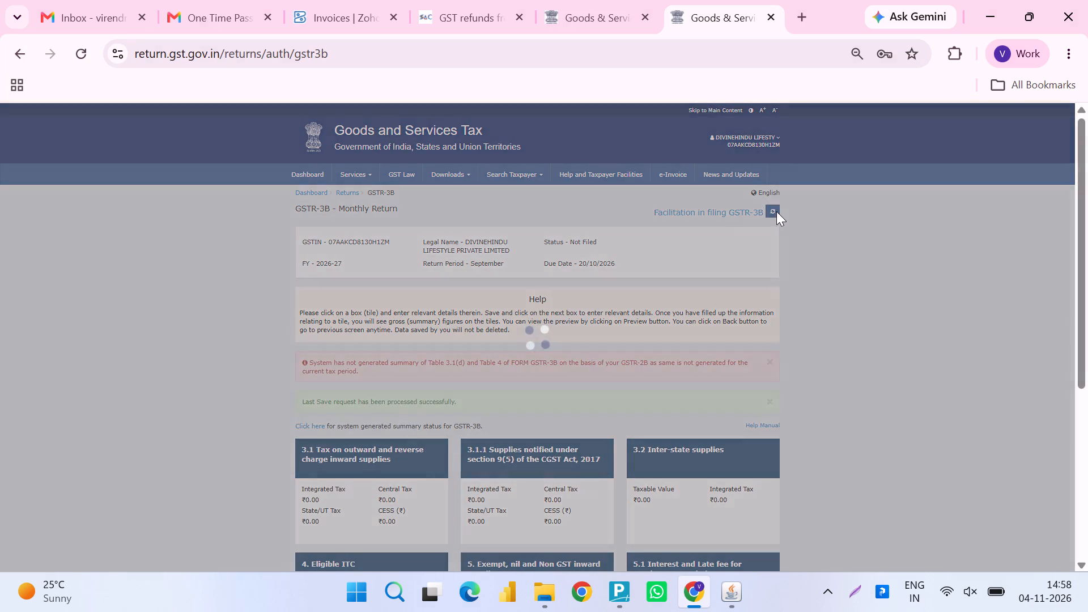
{"action": "scroll", "coordinate": [776, 211], "scroll_direction": "down", "scroll_amount": 10}
{"action": "left_click", "coordinate": [733, 511]}
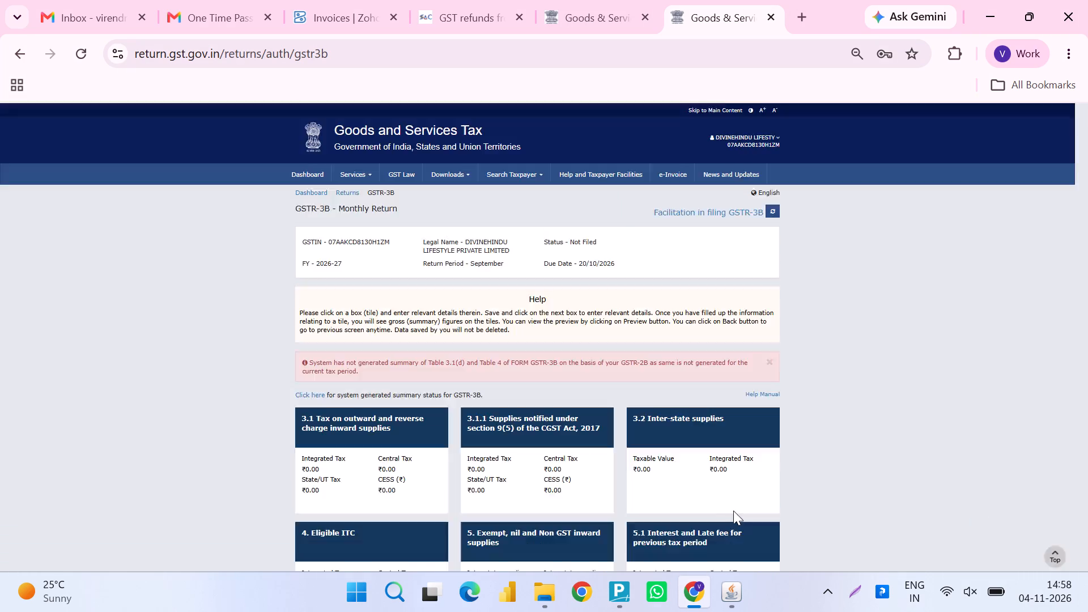
{"action": "scroll", "coordinate": [733, 511], "scroll_direction": "down", "scroll_amount": 10}
{"action": "left_click", "coordinate": [559, 242]}
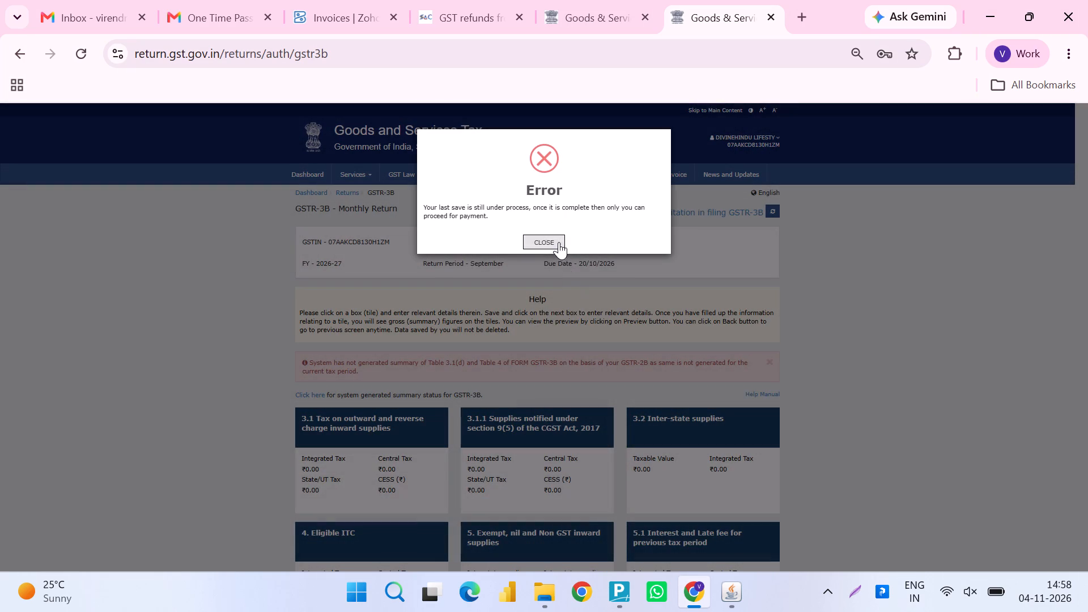
{"action": "double_click", "coordinate": [771, 212]}
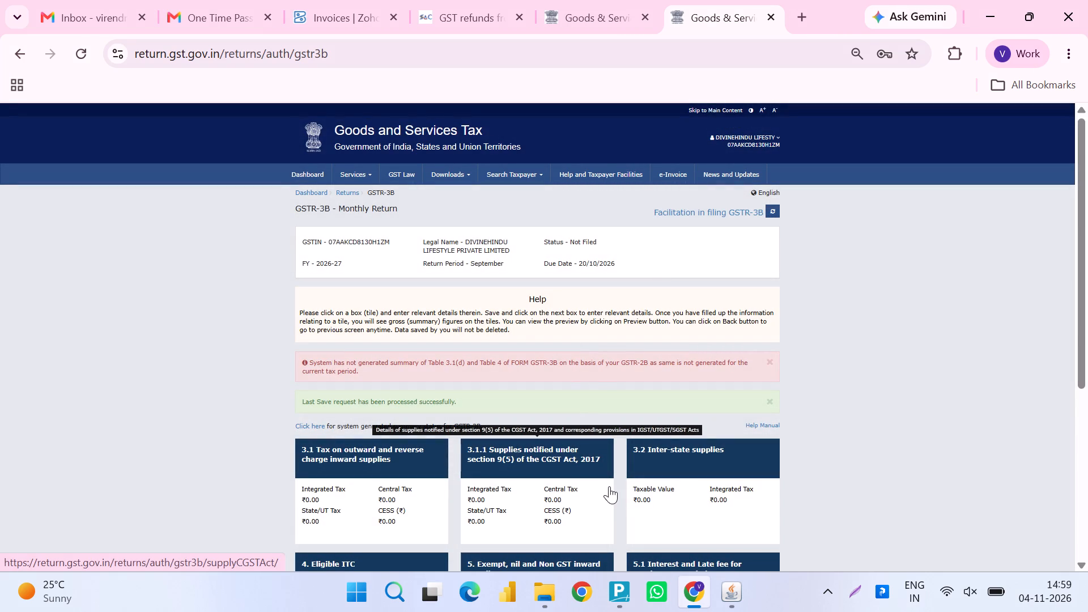
Open table 3.1 Tax on outward and reverse charge inward supplies and confirm its details.
{"action": "left_click", "coordinate": [404, 493]}
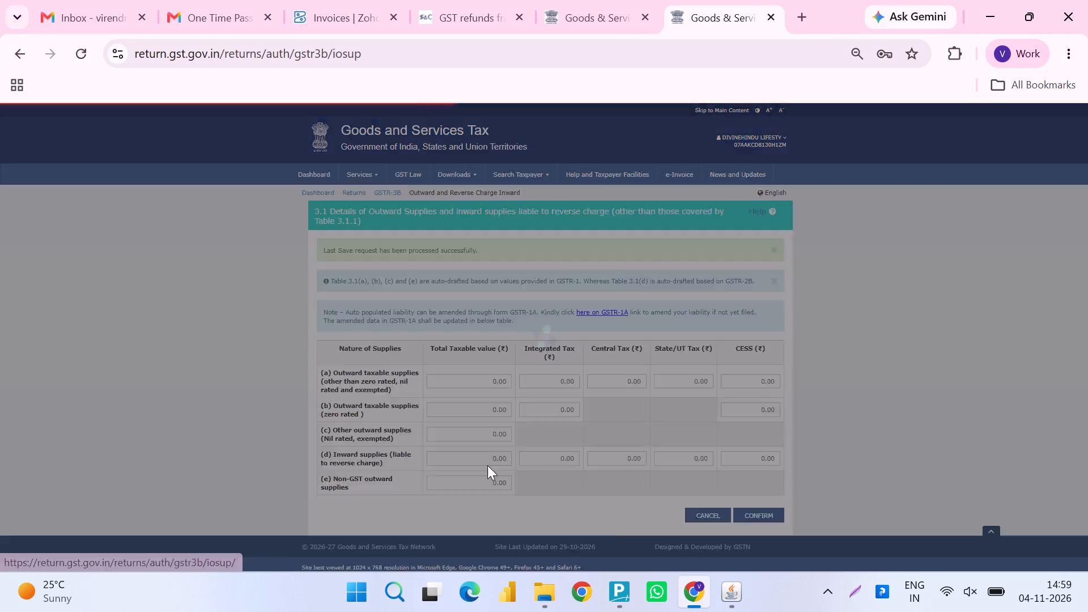
{"action": "scroll", "coordinate": [635, 430], "scroll_direction": "down", "scroll_amount": 2}
{"action": "left_click", "coordinate": [552, 229]}
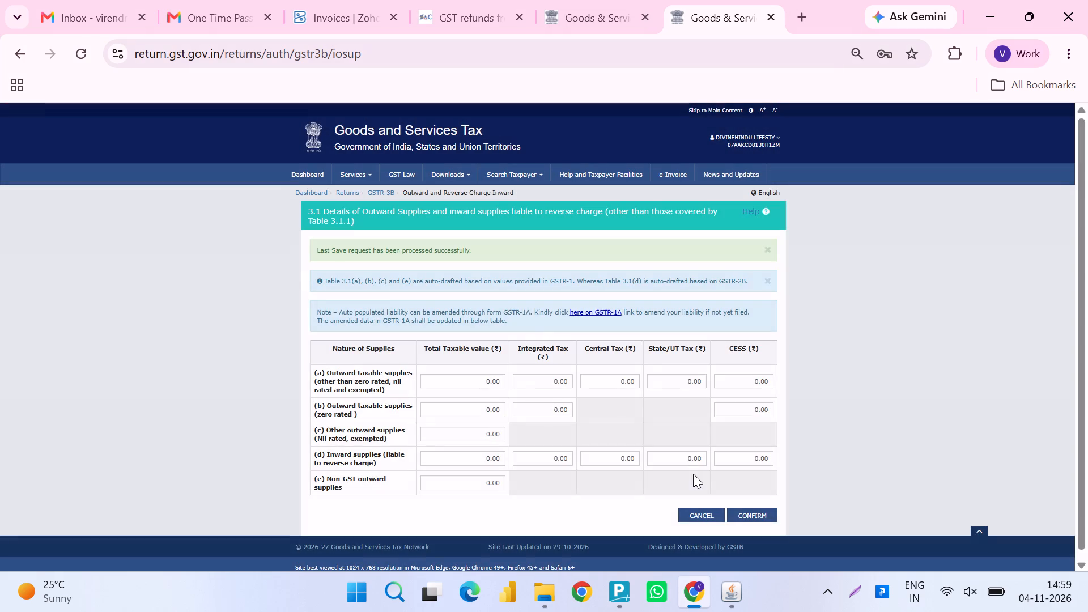
{"action": "left_click", "coordinate": [750, 512]}
{"action": "scroll", "coordinate": [750, 512], "scroll_direction": "down", "scroll_amount": 10}
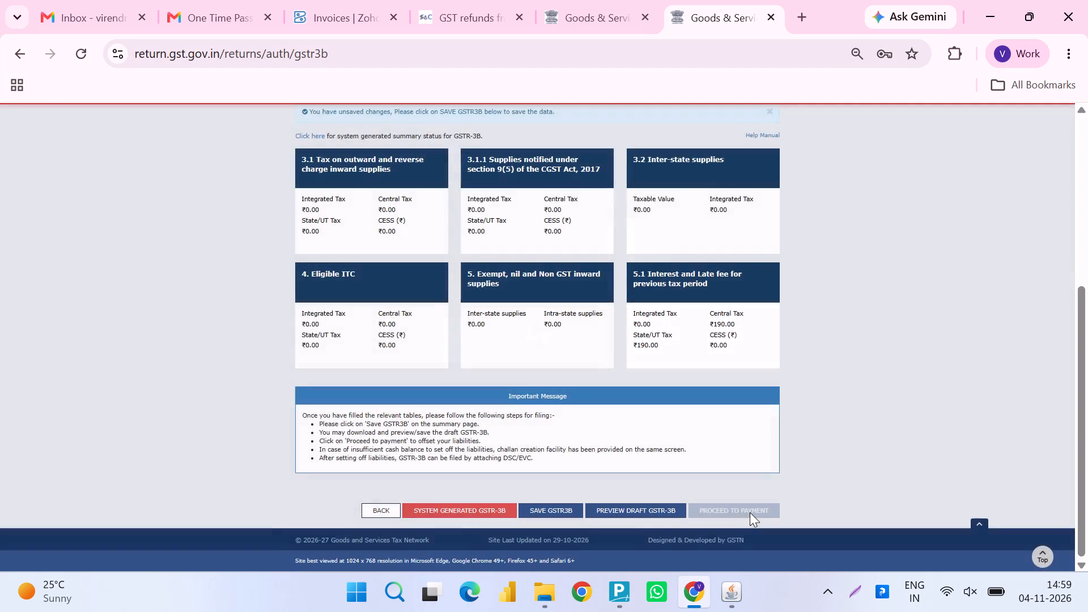
Open table 4 Eligible ITC and confirm its details.
{"action": "scroll", "coordinate": [750, 512], "scroll_direction": "up", "scroll_amount": 4}
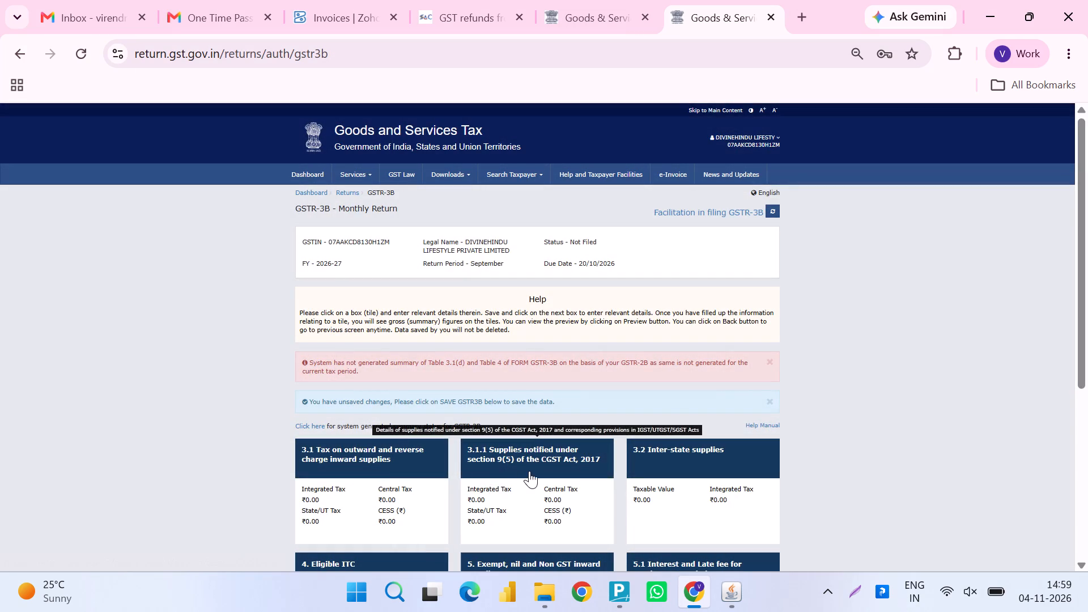
{"action": "scroll", "coordinate": [529, 471], "scroll_direction": "down", "scroll_amount": 4}
{"action": "left_click", "coordinate": [351, 262]}
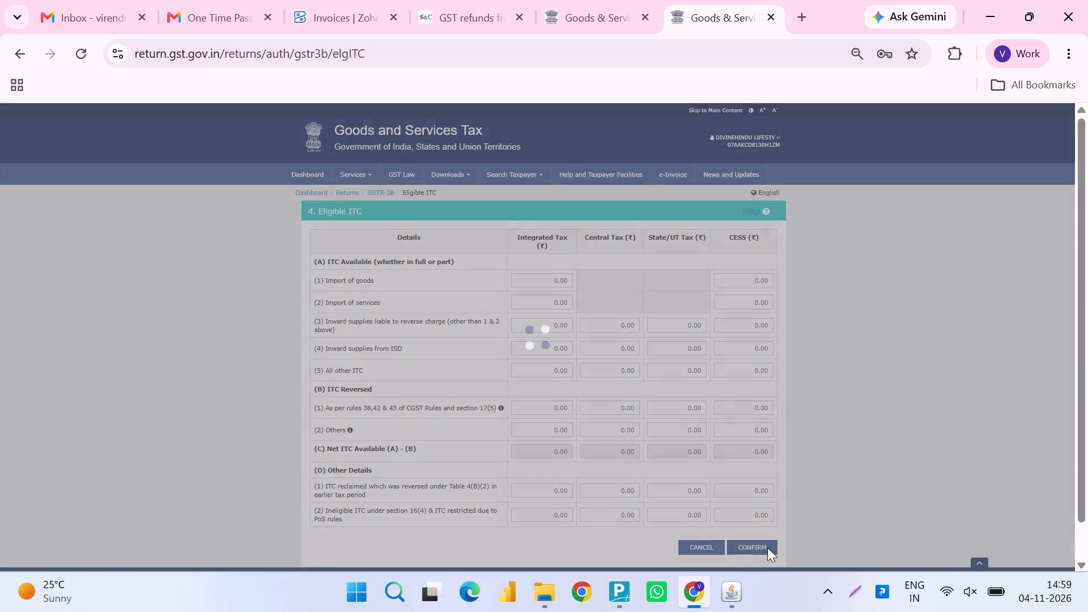
{"action": "left_click", "coordinate": [767, 547]}
Open table 5.1 Interest and Late fee for previous tax period and confirm its details.
{"action": "scroll", "coordinate": [767, 547], "scroll_direction": "down", "scroll_amount": 8}
{"action": "scroll", "coordinate": [767, 547], "scroll_direction": "up", "scroll_amount": 1}
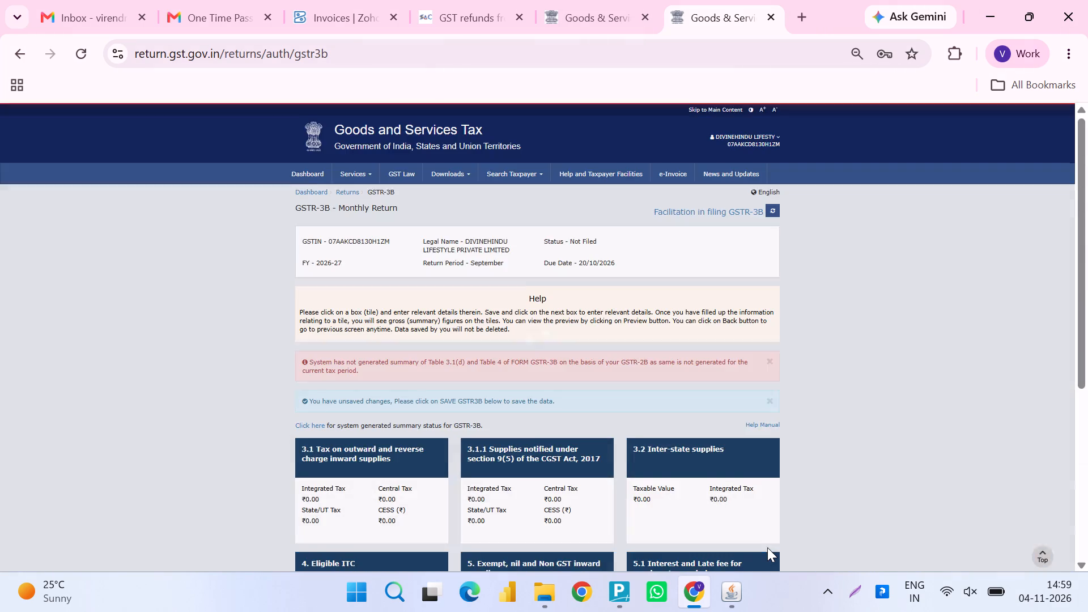
{"action": "scroll", "coordinate": [767, 547], "scroll_direction": "up", "scroll_amount": 1}
{"action": "left_click", "coordinate": [723, 498]}
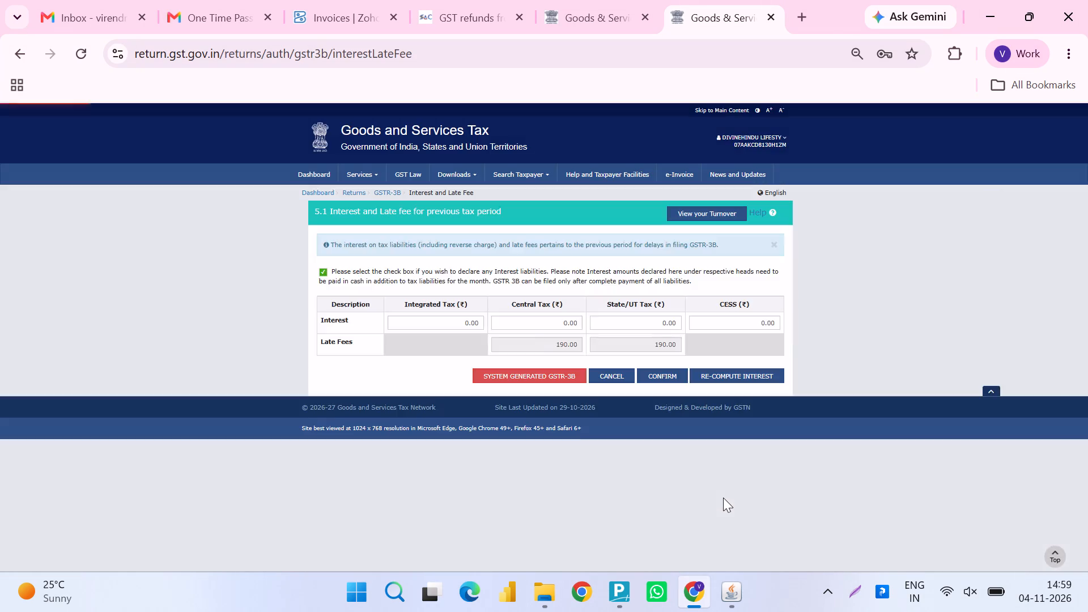
{"action": "scroll", "coordinate": [723, 498], "scroll_direction": "down", "scroll_amount": 9}
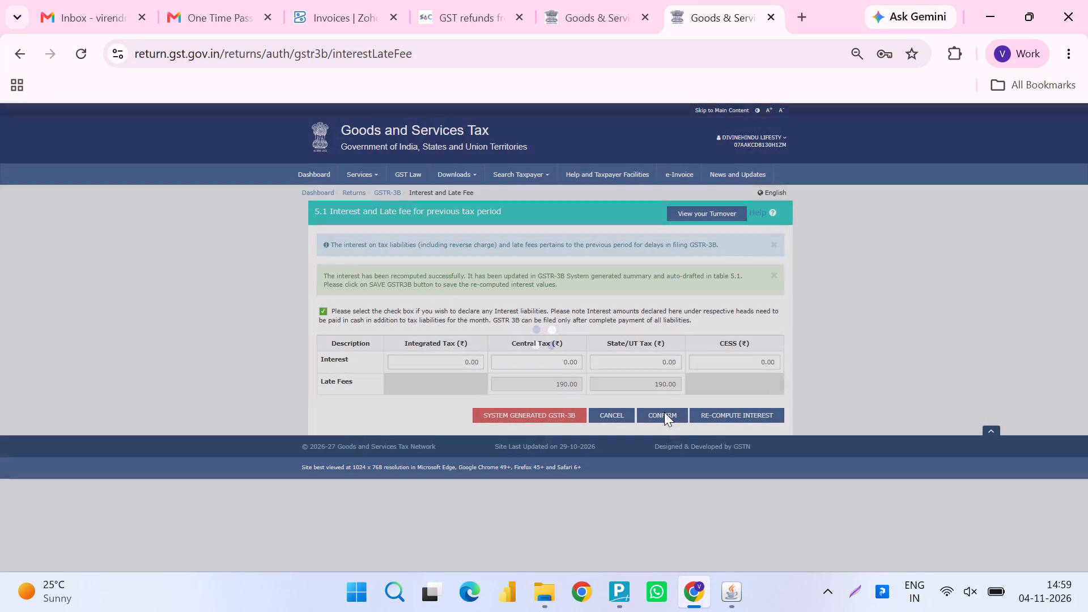
{"action": "left_click", "coordinate": [664, 412]}
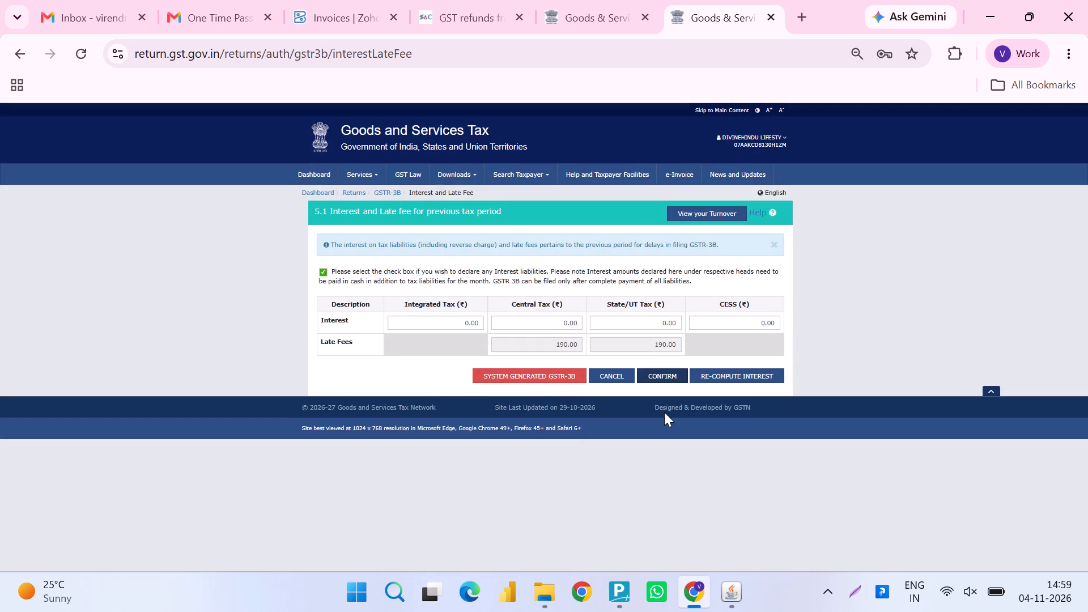
{"action": "left_click", "coordinate": [663, 373]}
Save the reconfirmed GSTR-3B and refresh its status until the save request is processed.
{"action": "scroll", "coordinate": [663, 373], "scroll_direction": "down", "scroll_amount": 10}
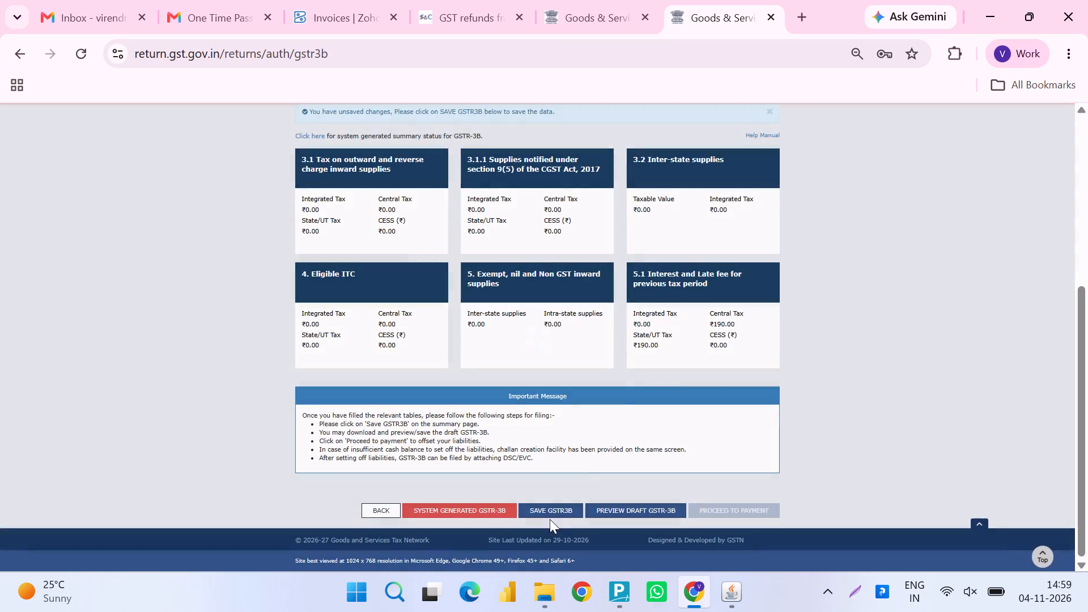
{"action": "left_click", "coordinate": [549, 511]}
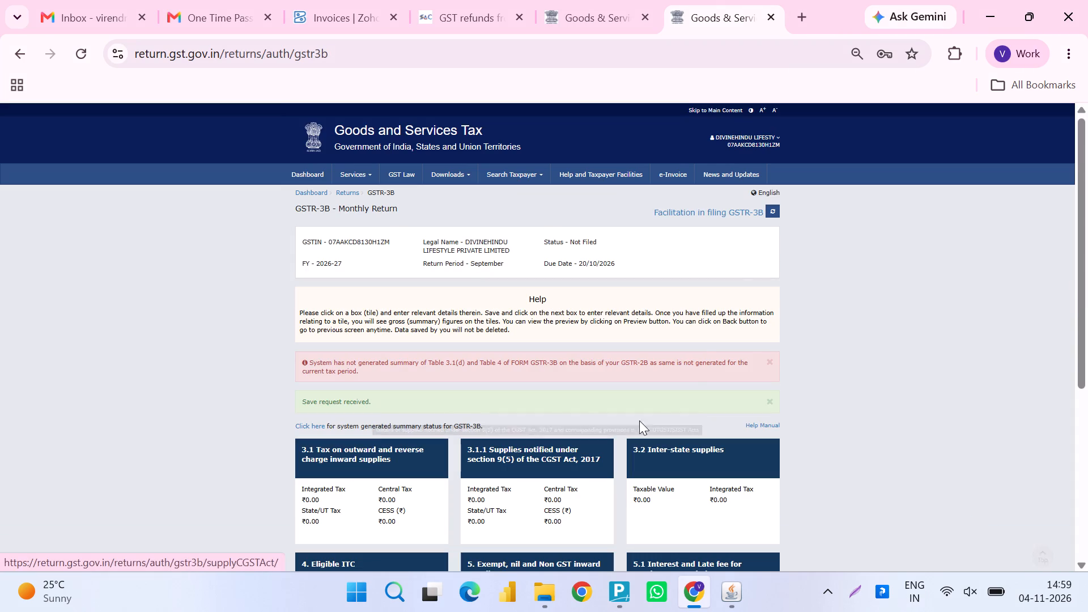
{"action": "left_click", "coordinate": [770, 210]}
{"action": "scroll", "coordinate": [770, 210], "scroll_direction": "down", "scroll_amount": 7}
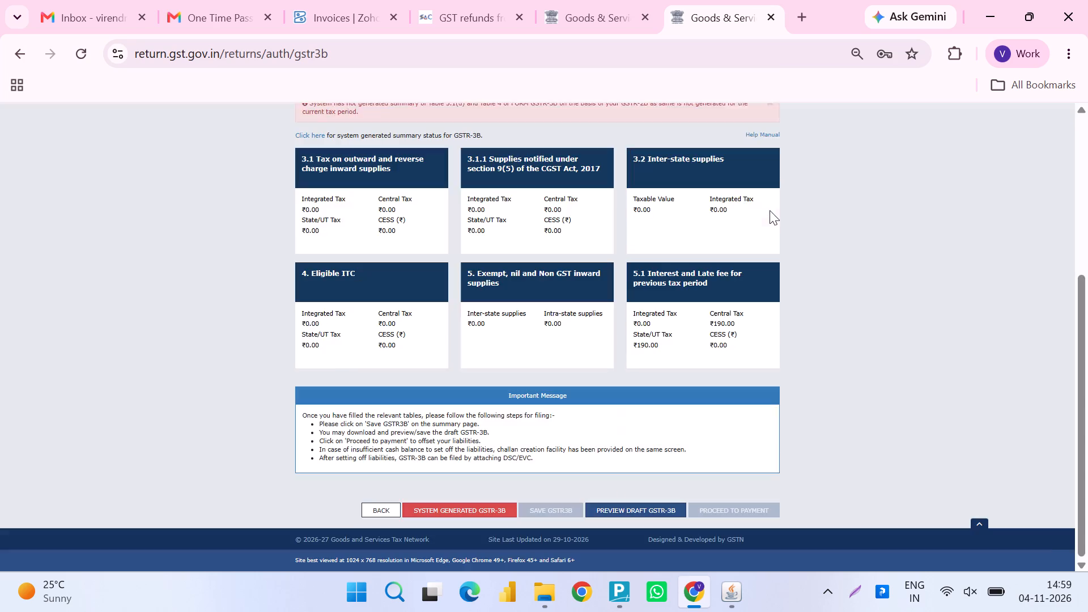
{"action": "scroll", "coordinate": [770, 210], "scroll_direction": "down", "scroll_amount": 3}
{"action": "left_click", "coordinate": [736, 537]}
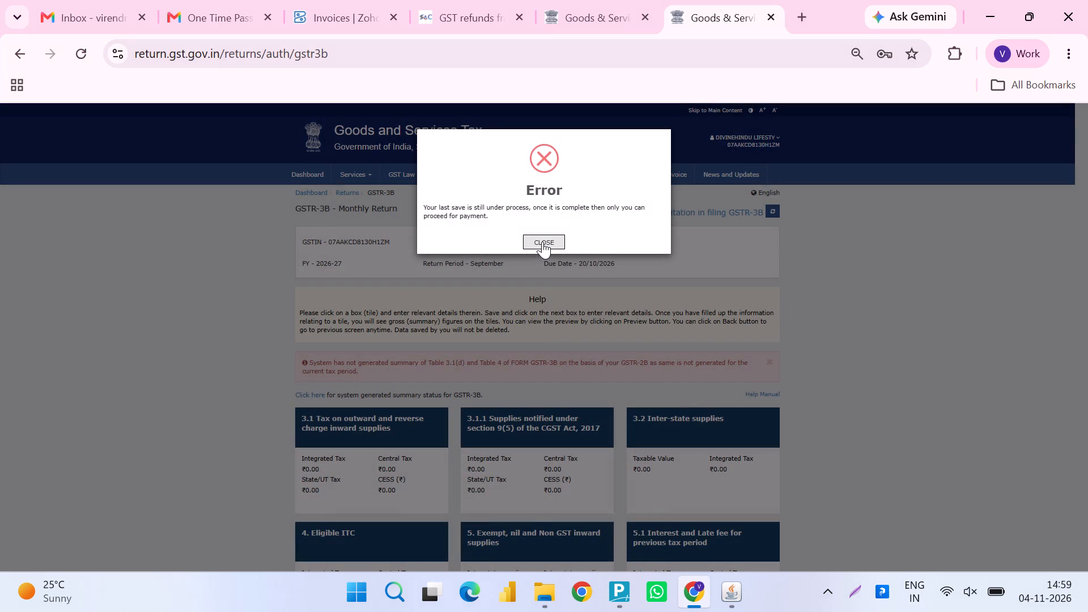
{"action": "left_click", "coordinate": [542, 241]}
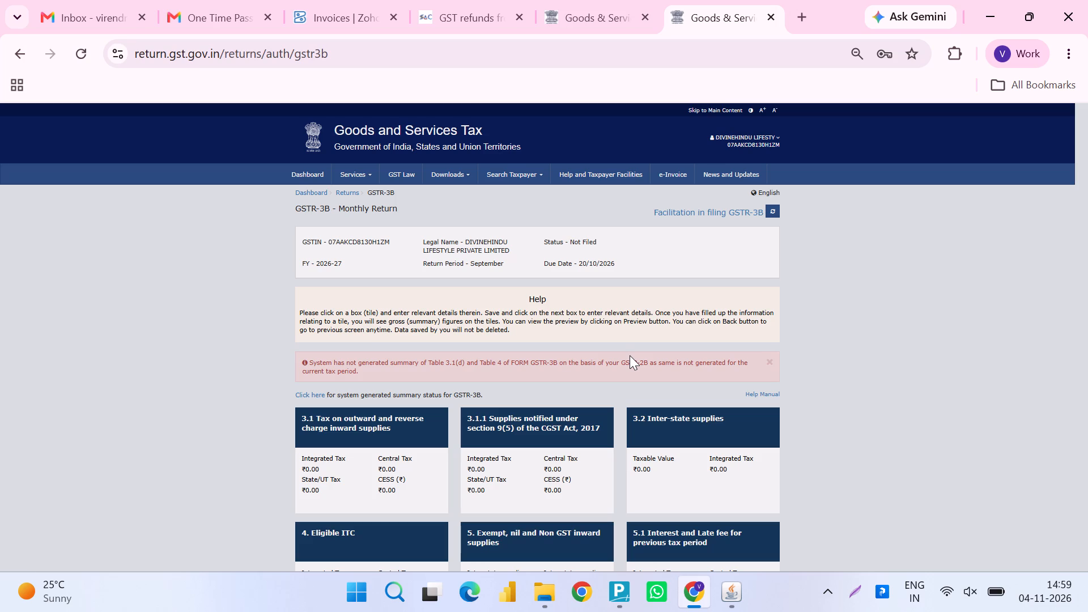
{"action": "left_click", "coordinate": [776, 215]}
Proceed to payment for the saved GSTR-3B and start making the payment and posting credit to the ledger.
{"action": "scroll", "coordinate": [756, 326], "scroll_direction": "down", "scroll_amount": 8}
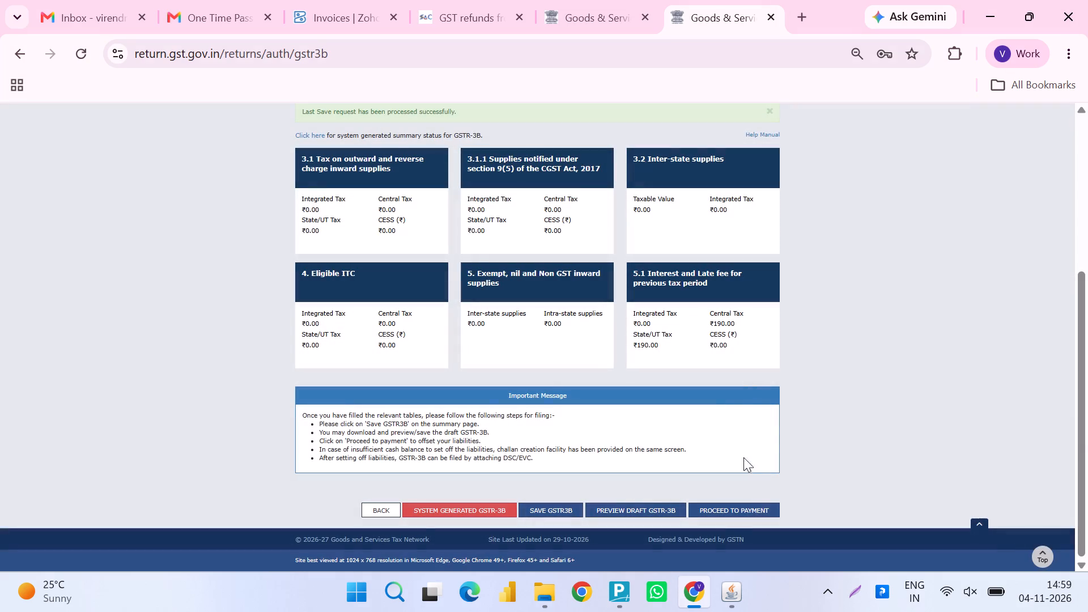
{"action": "left_click", "coordinate": [740, 507]}
{"action": "scroll", "coordinate": [735, 467], "scroll_direction": "down", "scroll_amount": 3}
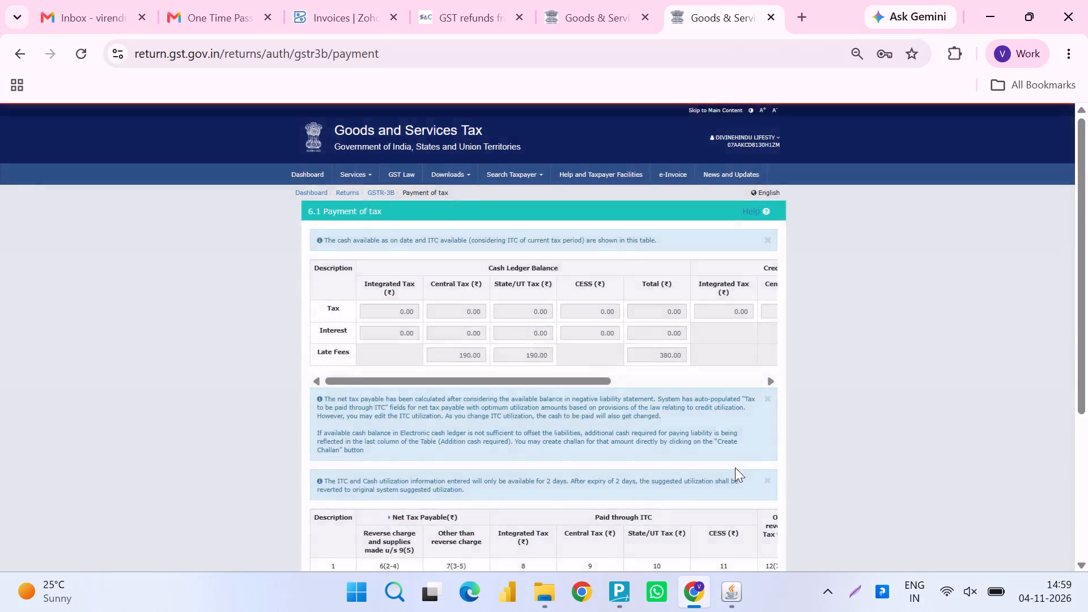
{"action": "scroll", "coordinate": [735, 467], "scroll_direction": "down", "scroll_amount": 6}
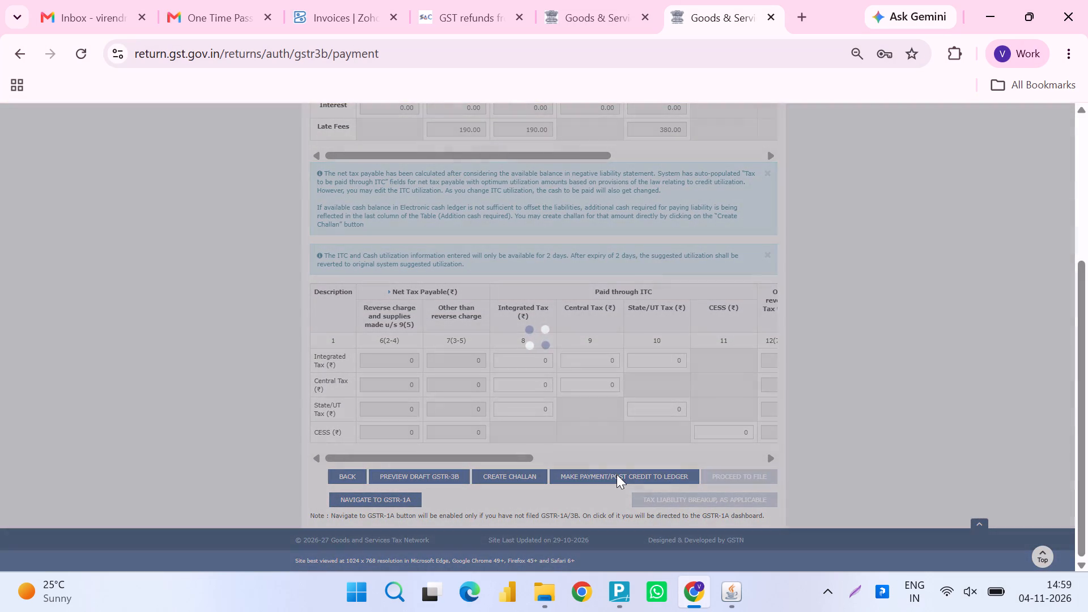
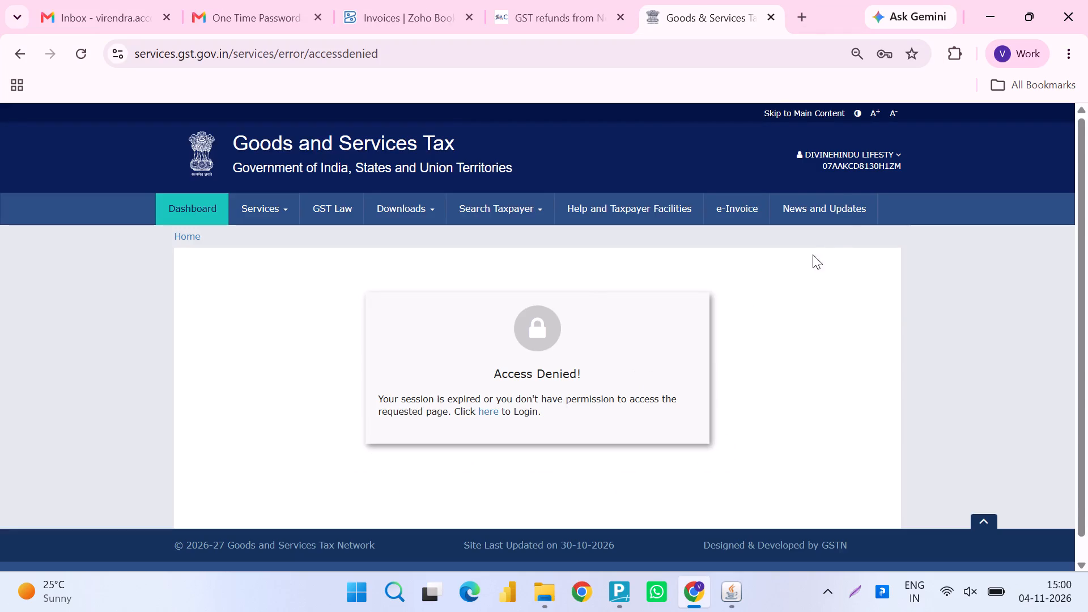
Log the company account out of the GST portal.
{"action": "left_click", "coordinate": [855, 157]}
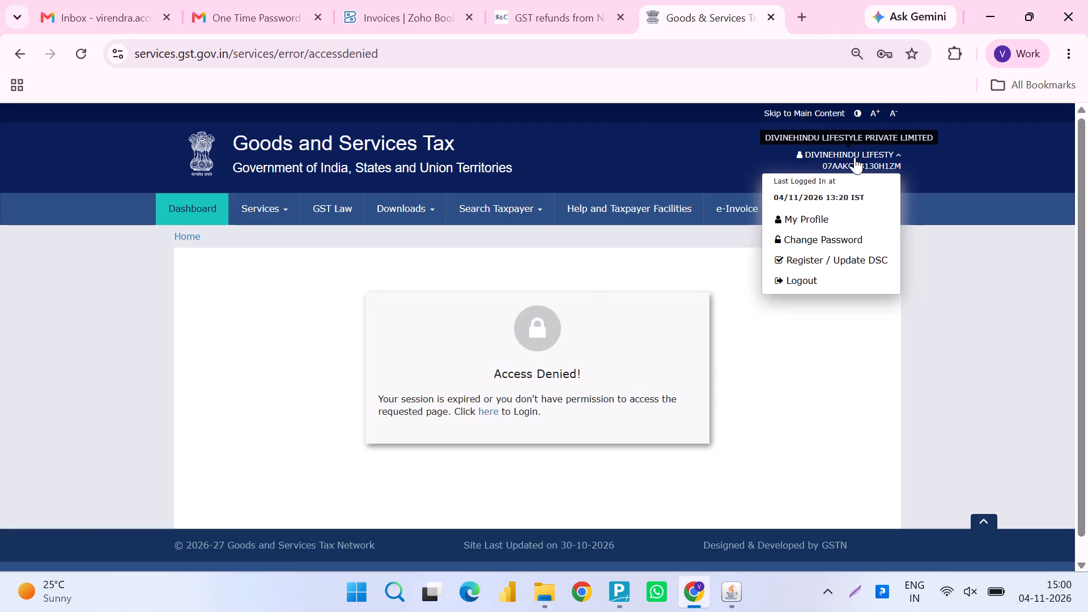
{"action": "left_click", "coordinate": [814, 279]}
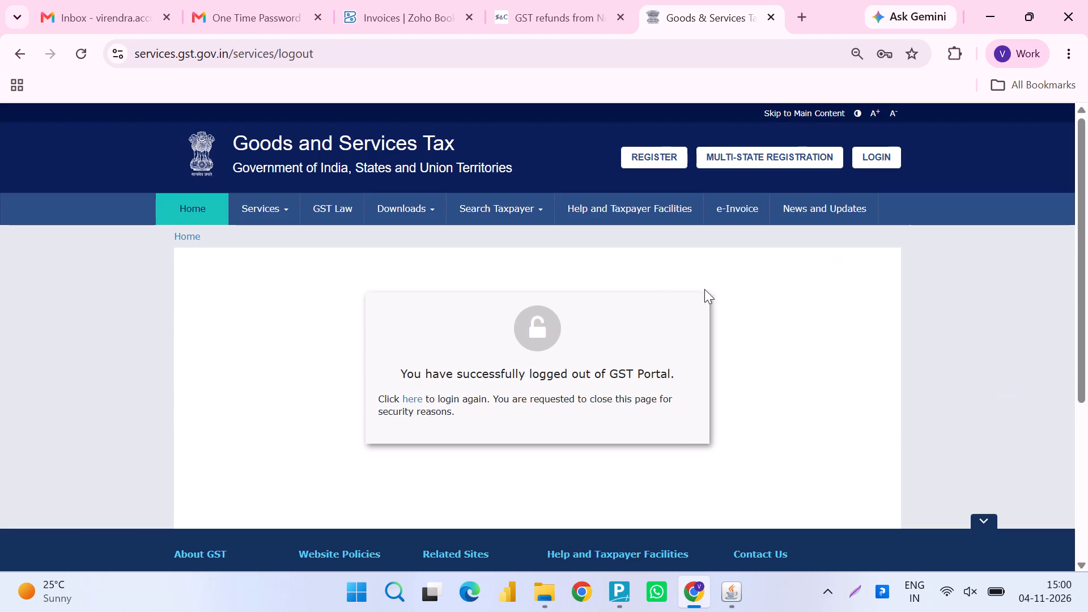
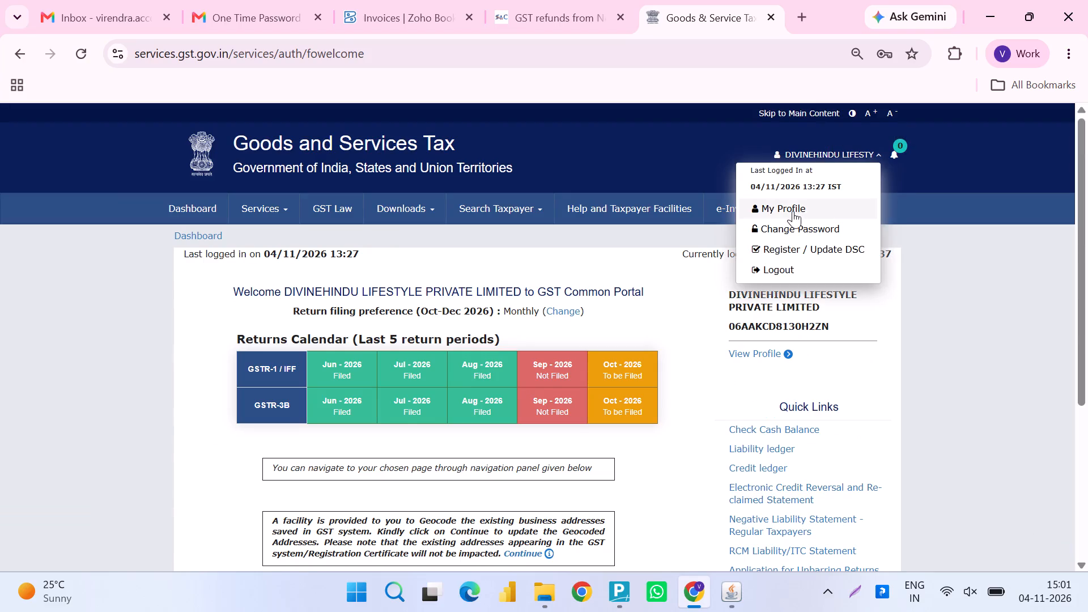
Open the company's profile and view the Promoter/Partners details under Address and Contacts.
{"action": "left_click", "coordinate": [793, 211]}
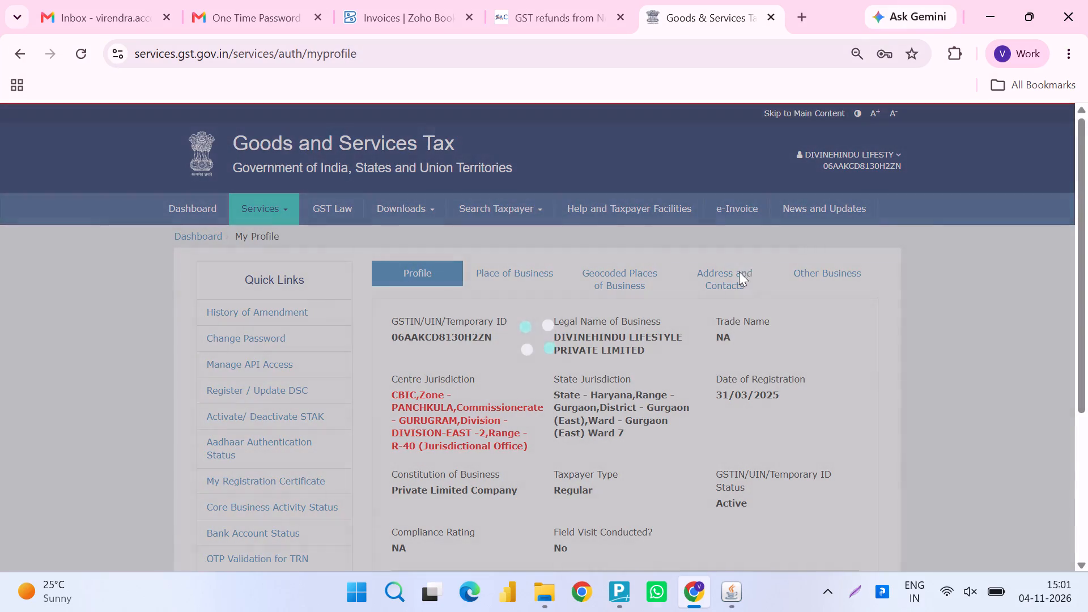
{"action": "left_click", "coordinate": [725, 280]}
{"action": "scroll", "coordinate": [725, 280], "scroll_direction": "down", "scroll_amount": 1}
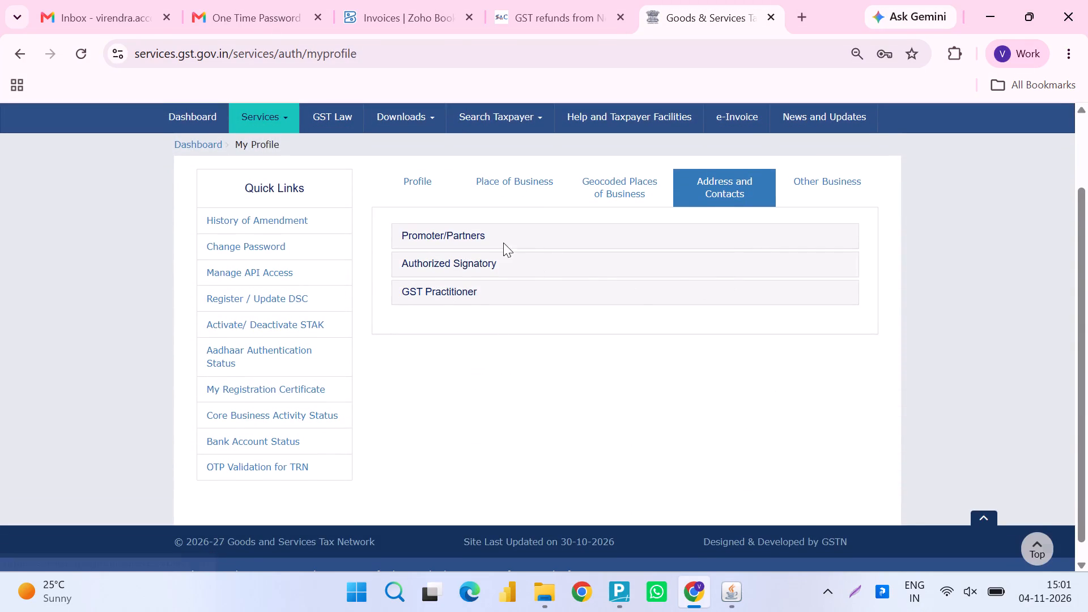
{"action": "left_click", "coordinate": [475, 235]}
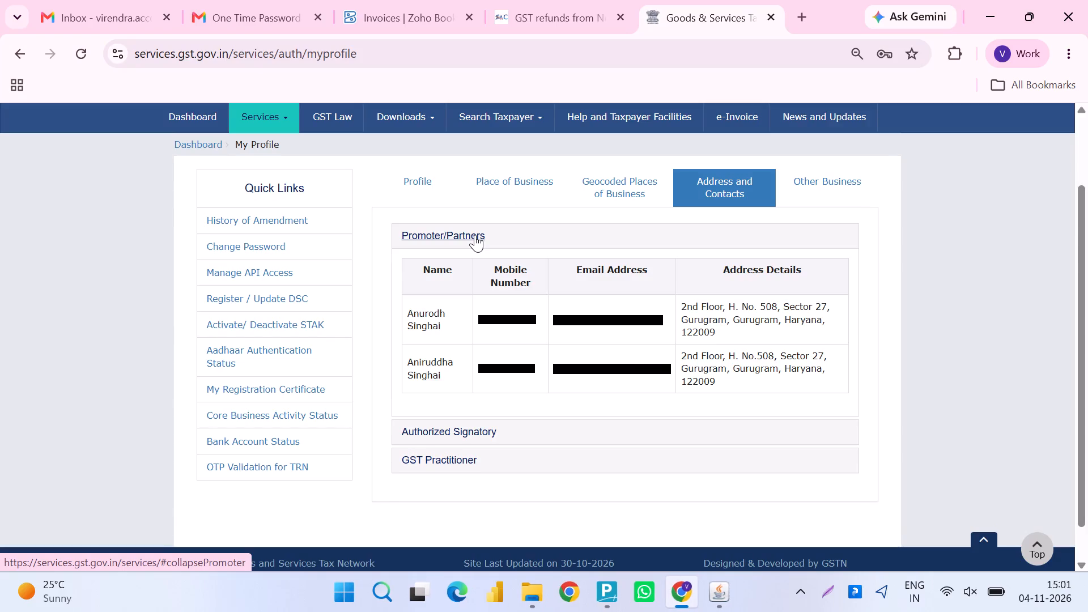
{"action": "scroll", "coordinate": [475, 235], "scroll_direction": "up", "scroll_amount": 5}
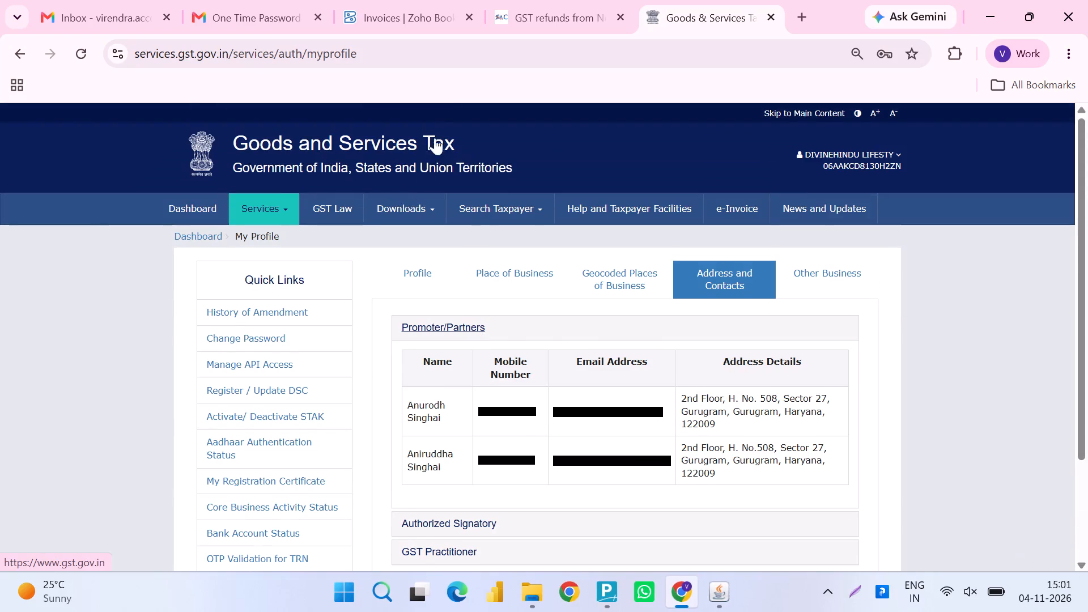
Open the Accounting and Billing Software vendor list, declaring turnover of less than 1.5 crore.
{"action": "left_click", "coordinate": [419, 198]}
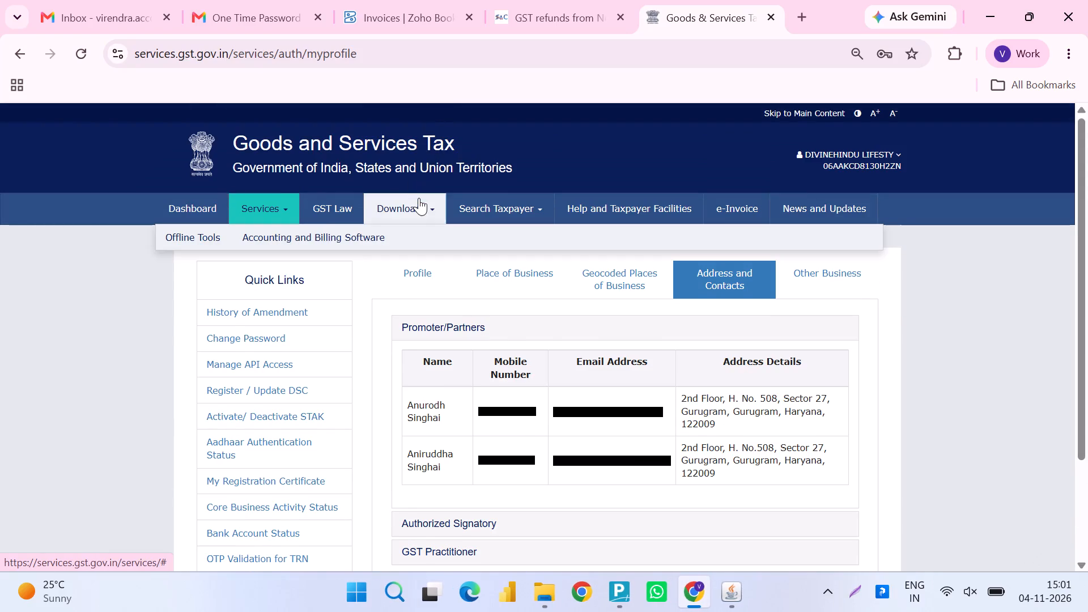
{"action": "left_click", "coordinate": [266, 238]}
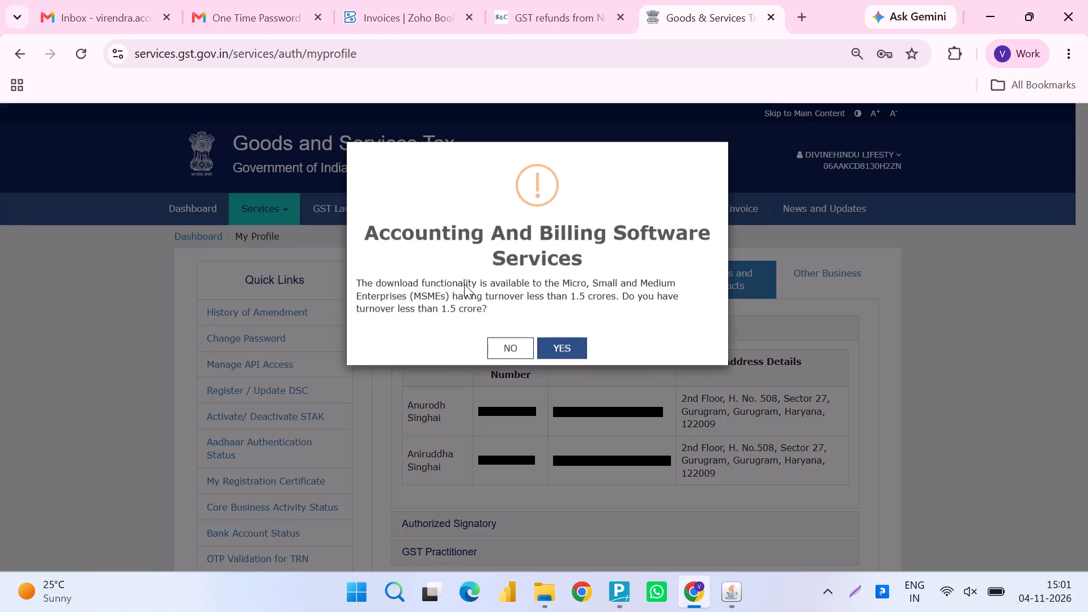
{"action": "left_click", "coordinate": [572, 350]}
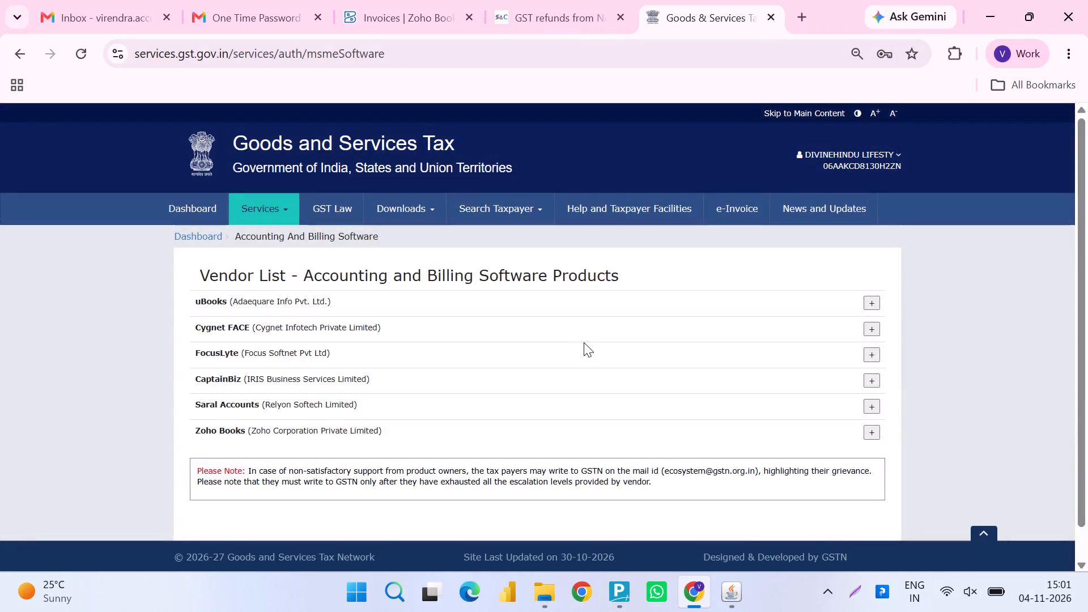
{"action": "scroll", "coordinate": [584, 342], "scroll_direction": "down", "scroll_amount": 2}
{"action": "scroll", "coordinate": [584, 342], "scroll_direction": "up", "scroll_amount": 4}
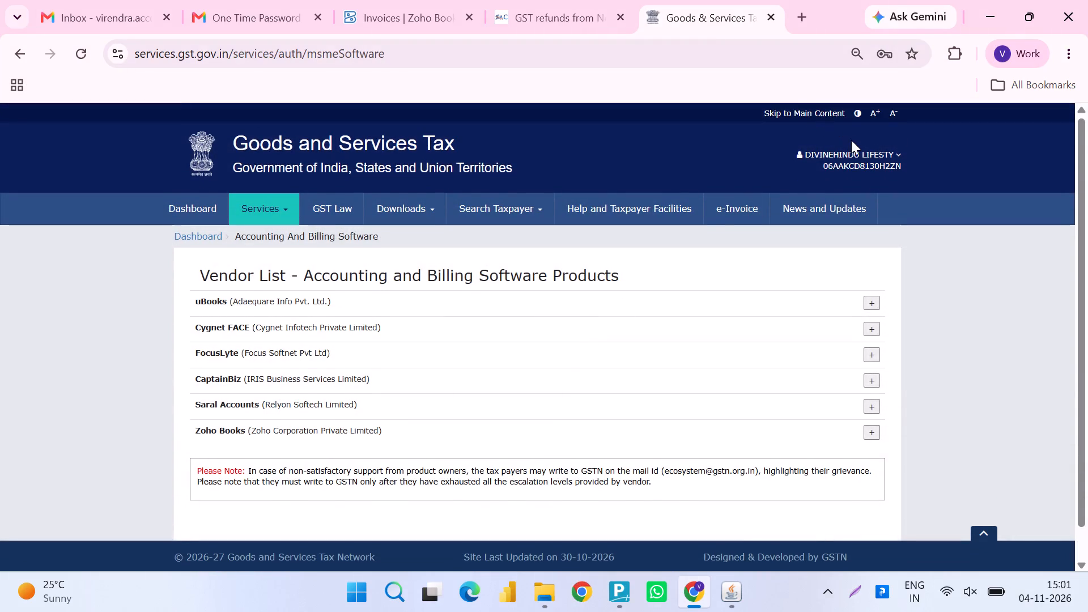
From Register / Update DSC, open the signer utility instructions and download the Document Signer v3.3 installer for Windows.
{"action": "left_click", "coordinate": [852, 146]}
{"action": "left_click", "coordinate": [852, 146]}
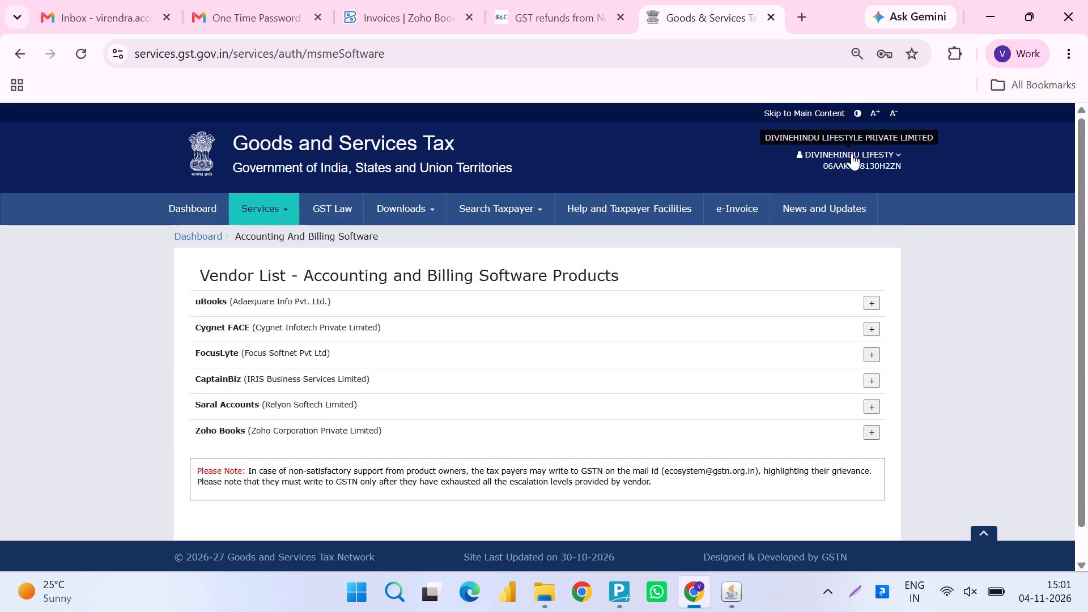
{"action": "left_click", "coordinate": [852, 153]}
{"action": "left_click", "coordinate": [814, 257]}
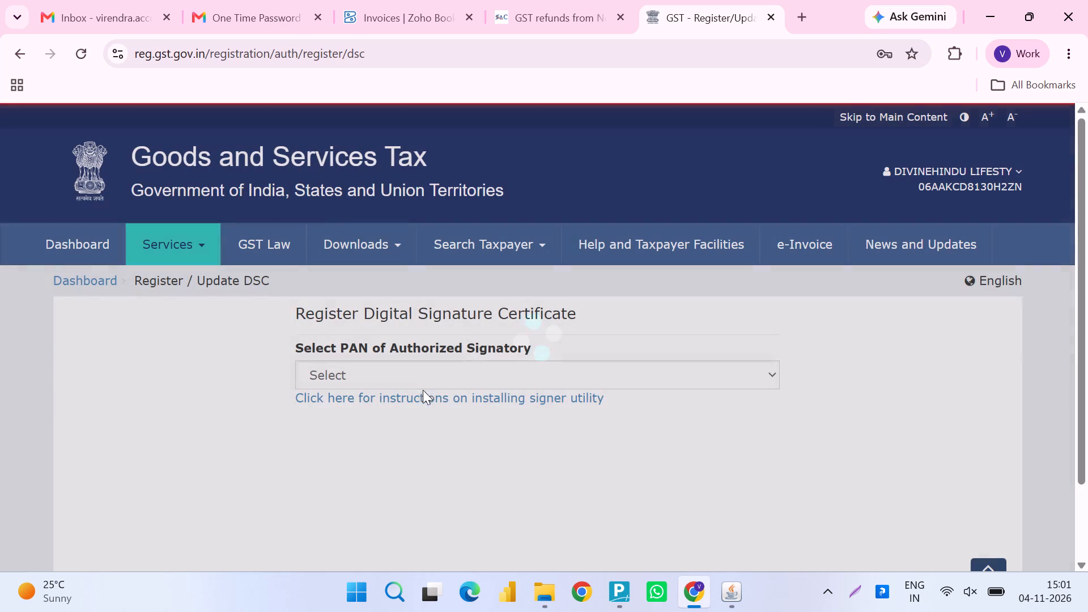
{"action": "left_click", "coordinate": [417, 396]}
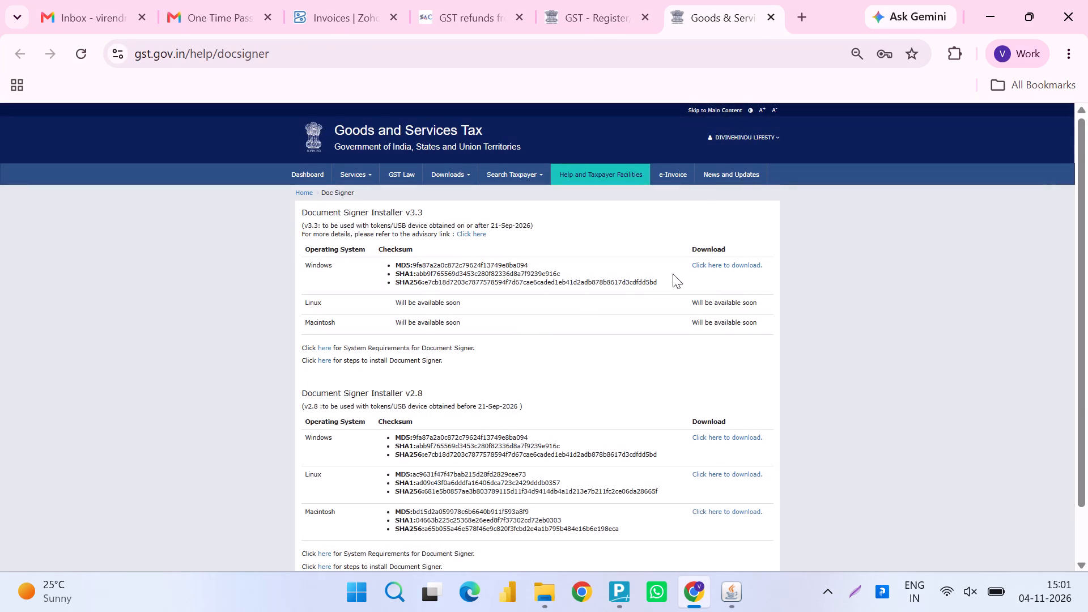
{"action": "left_click", "coordinate": [700, 266]}
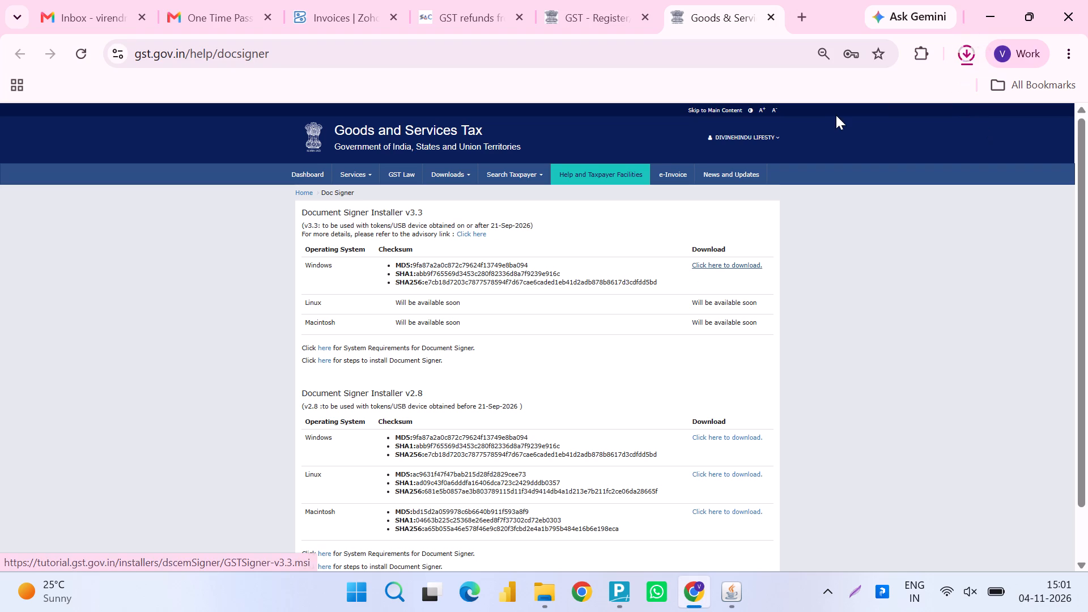
Run the downloaded GSTSigner v3.3 installer, modify the existing installation with the default MainFeature setup, and finish the wizard.
{"action": "left_click", "coordinate": [972, 49]}
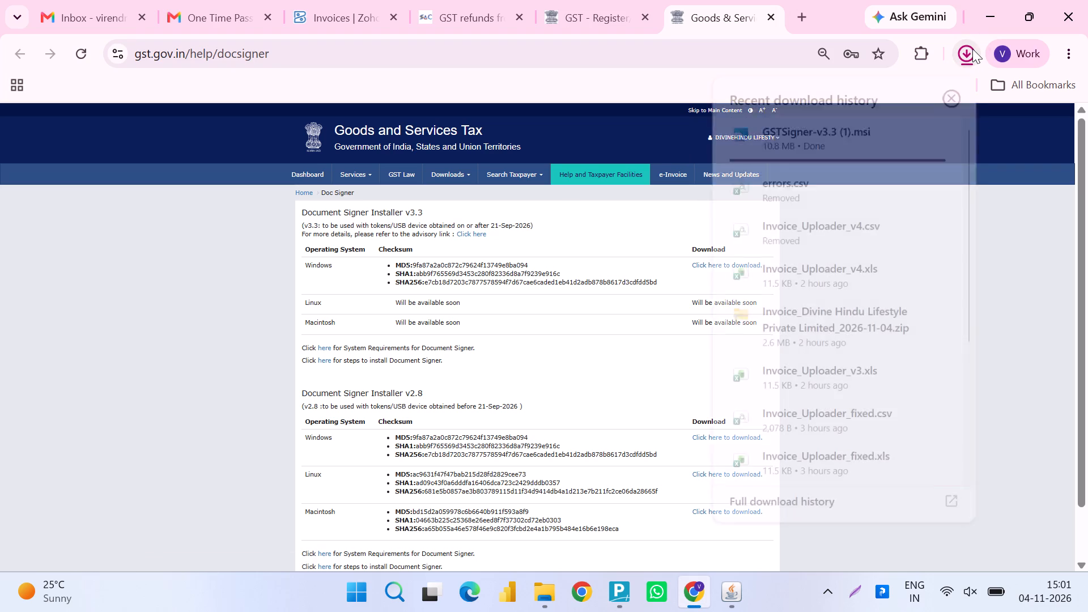
{"action": "left_click", "coordinate": [790, 134]}
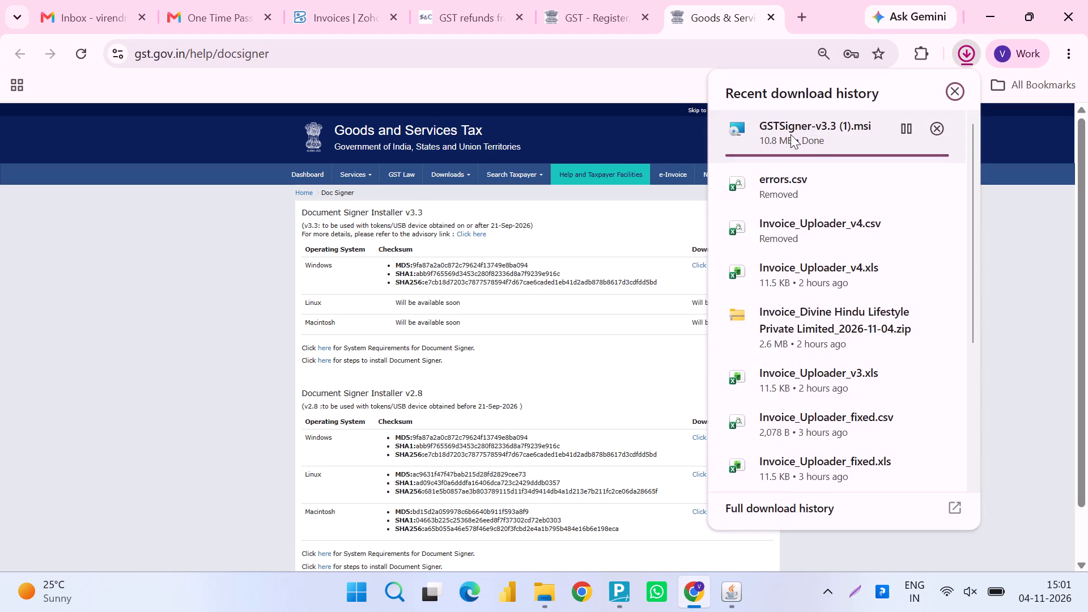
{"action": "left_click", "coordinate": [790, 134]}
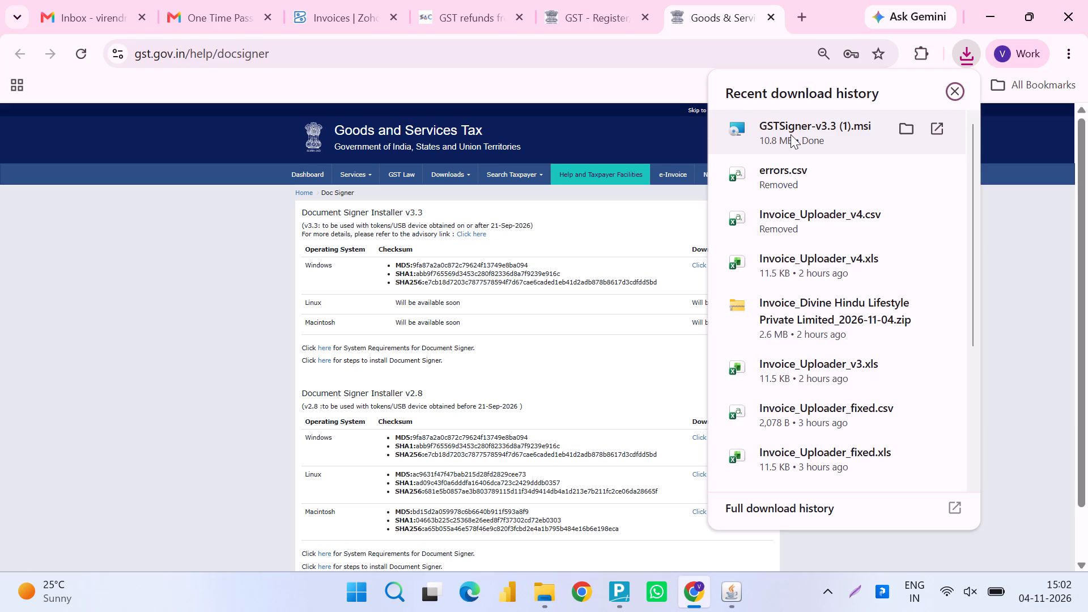
{"action": "left_click", "coordinate": [798, 131]}
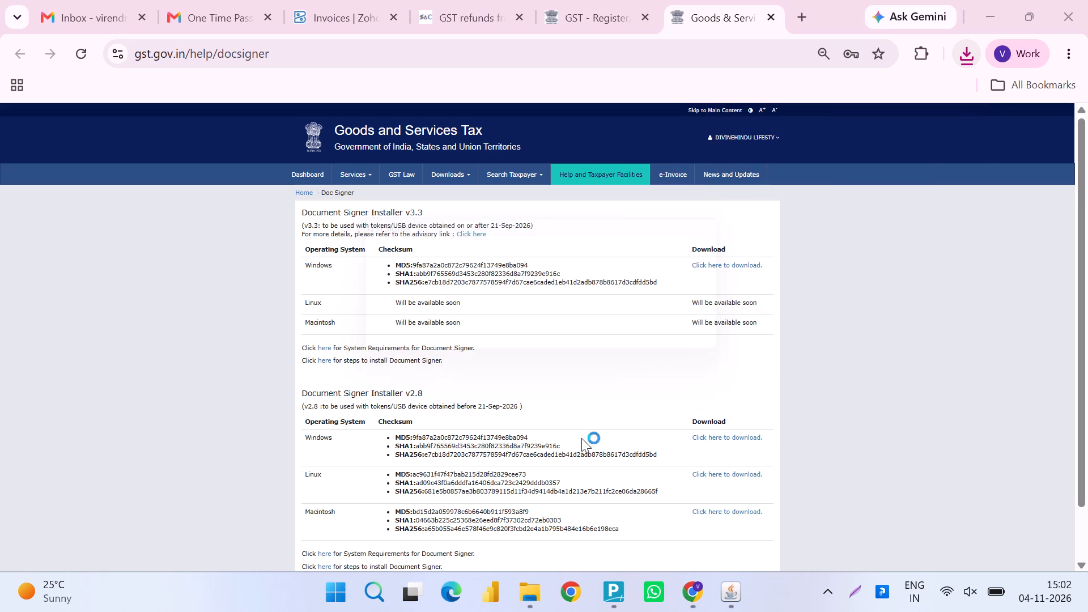
{"action": "left_click", "coordinate": [645, 437]}
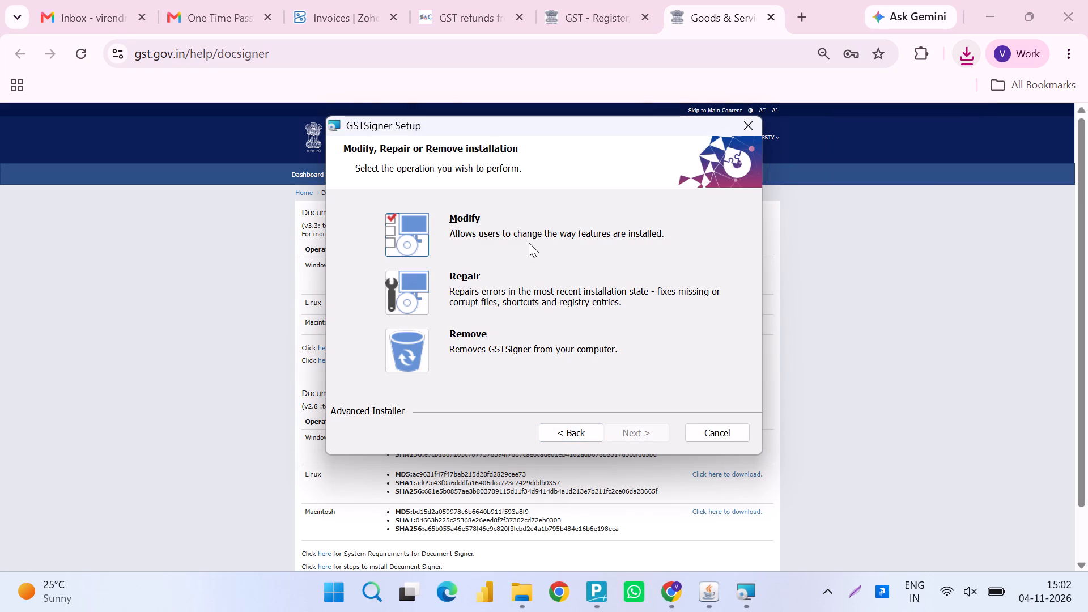
{"action": "left_click", "coordinate": [508, 231]}
{"action": "left_click", "coordinate": [413, 224]}
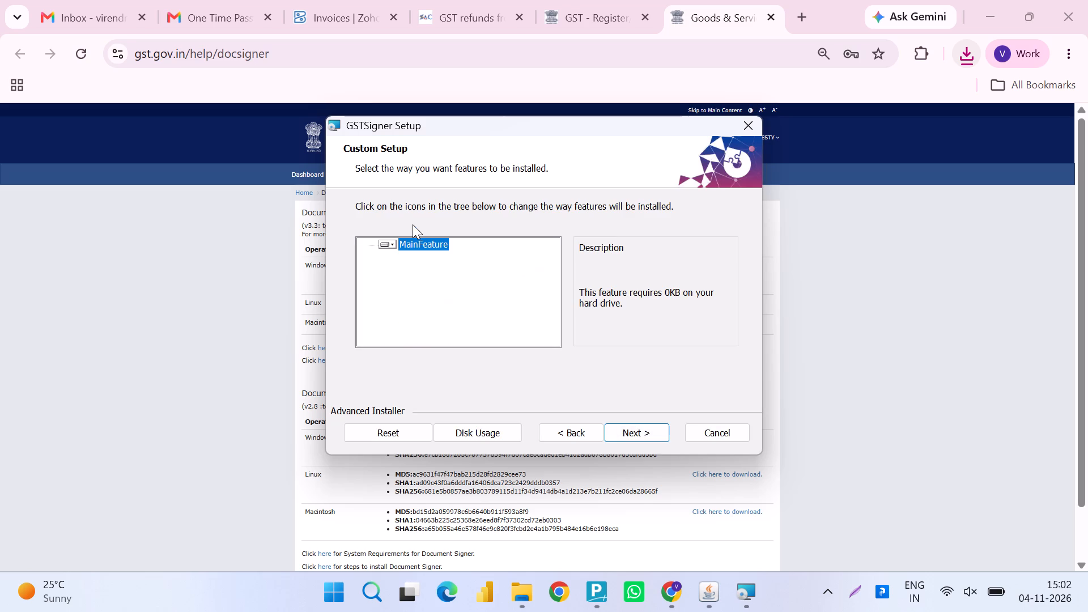
{"action": "left_click", "coordinate": [663, 437]}
{"action": "left_click", "coordinate": [663, 437]}
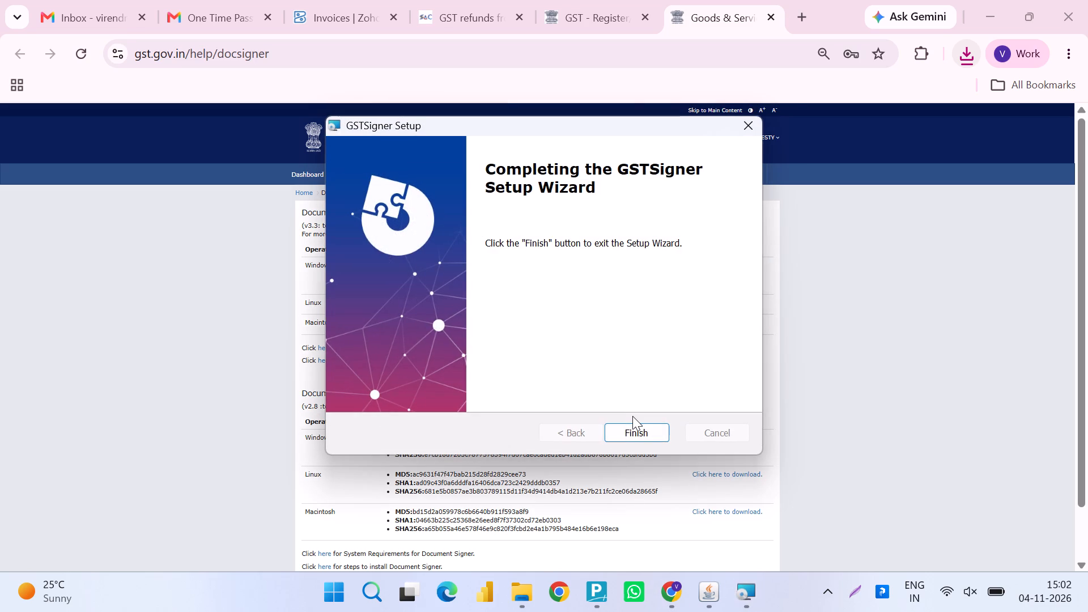
{"action": "left_click", "coordinate": [632, 426]}
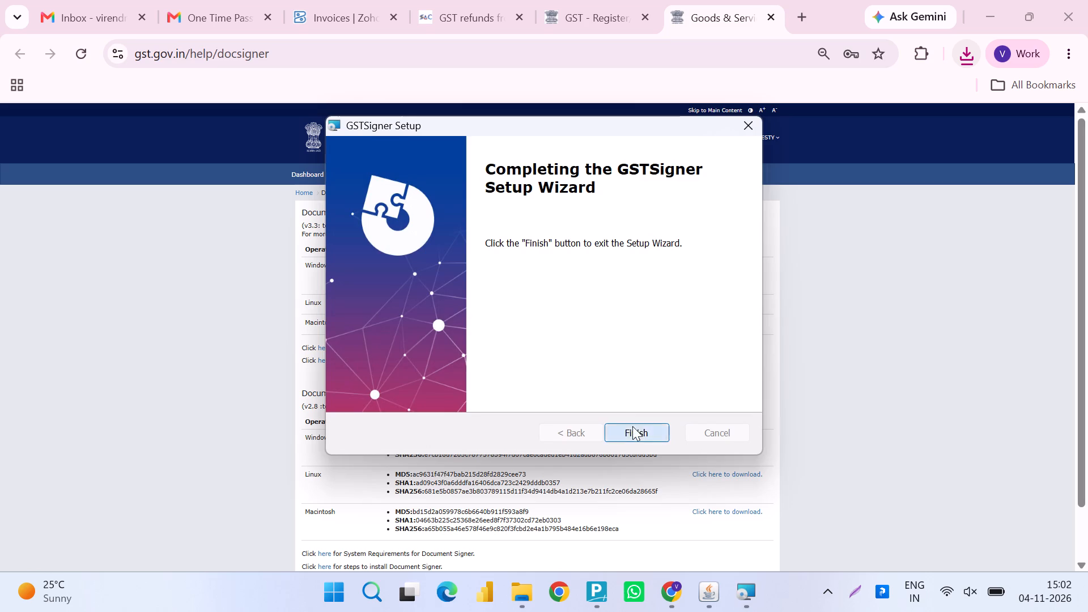
Check the GST Digital Signature Signer service window.
{"action": "left_click", "coordinate": [728, 598]}
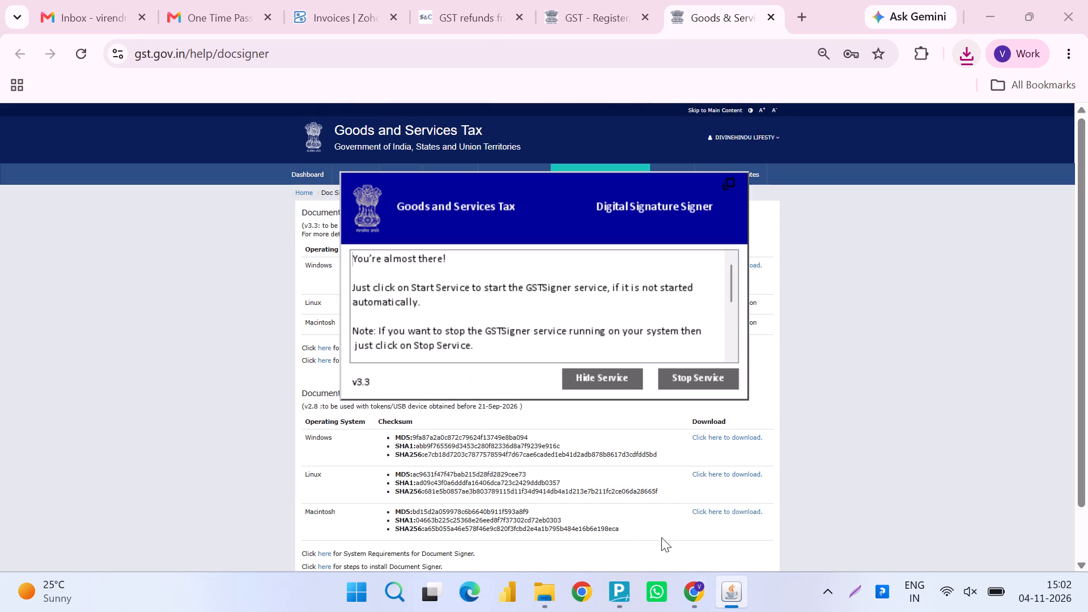
{"action": "left_click", "coordinate": [964, 436]}
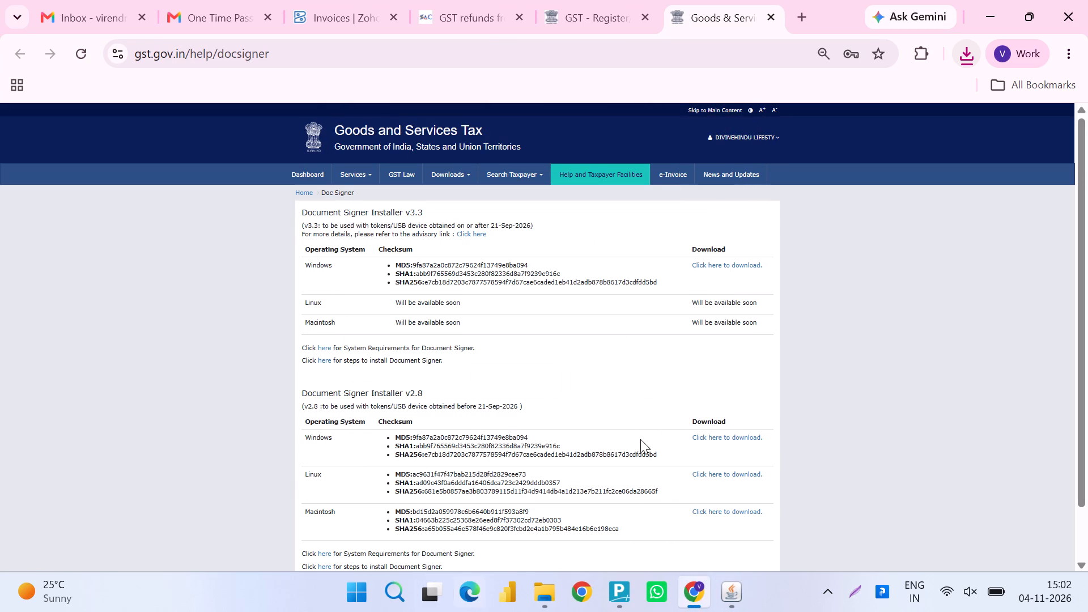
Download the Document Signer v2.8 installer for Windows from the Doc Signer page.
{"action": "scroll", "coordinate": [640, 439], "scroll_direction": "down", "scroll_amount": 1}
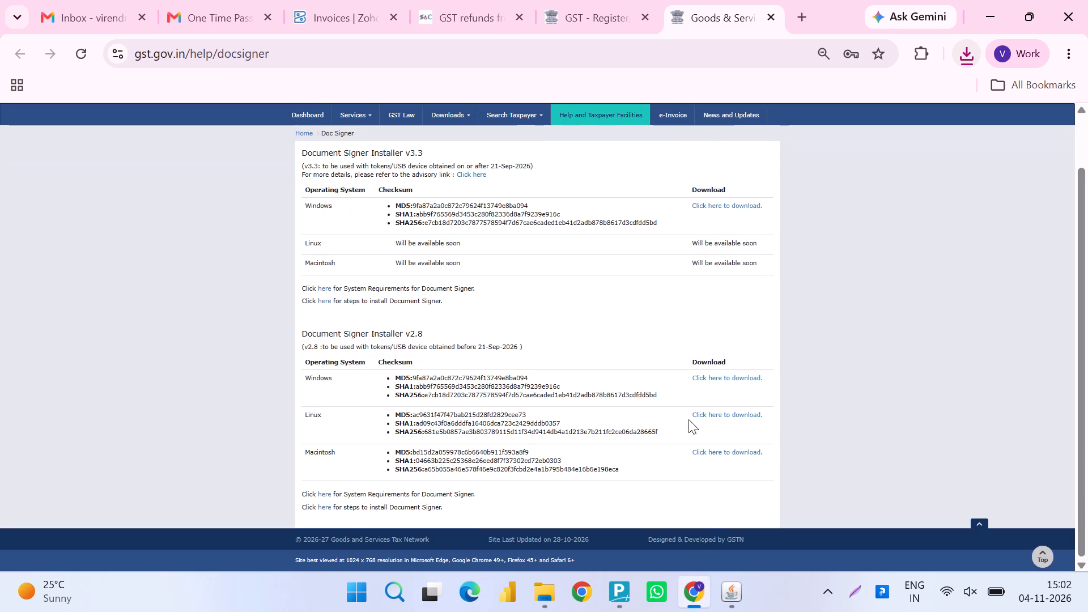
{"action": "left_click", "coordinate": [717, 387]}
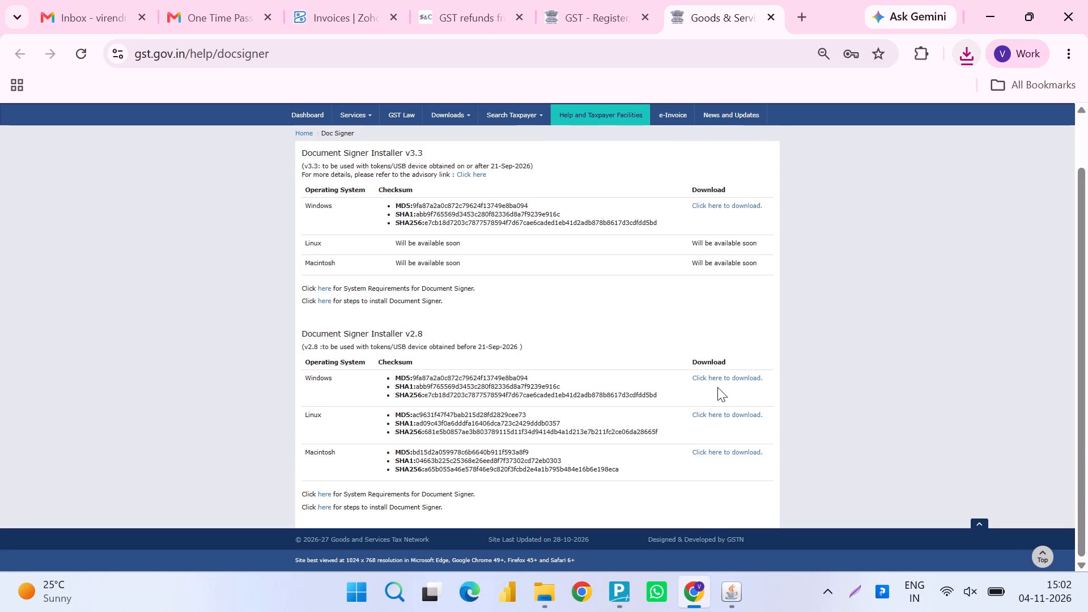
{"action": "left_click", "coordinate": [725, 380]}
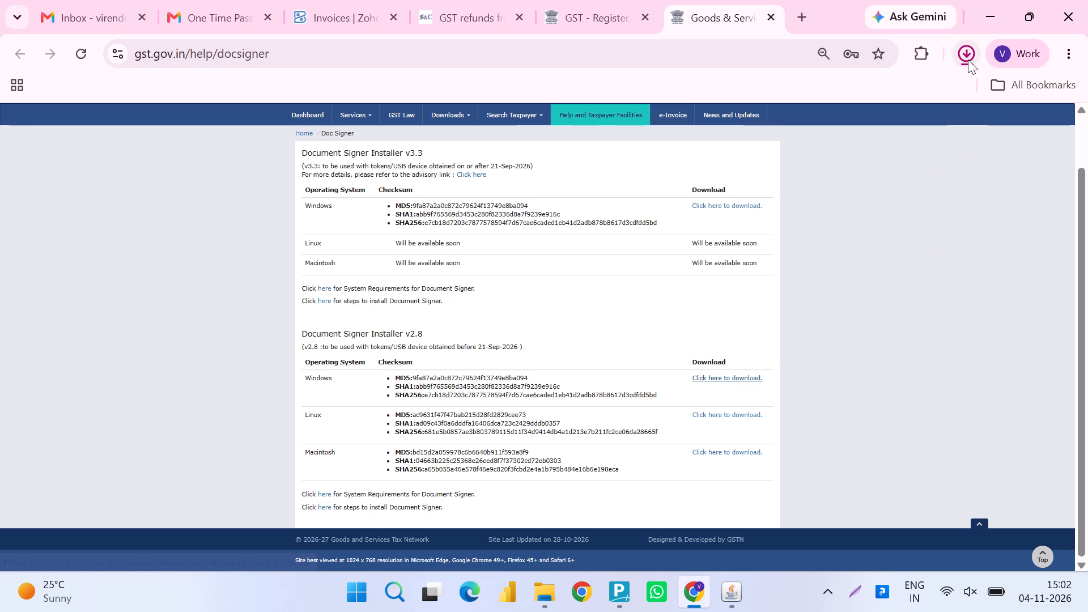
Install GSTSigner v2.8 from the downloaded file, letting setup automatically close applications in use, and return to the Doc Signer page.
{"action": "left_click", "coordinate": [968, 59]}
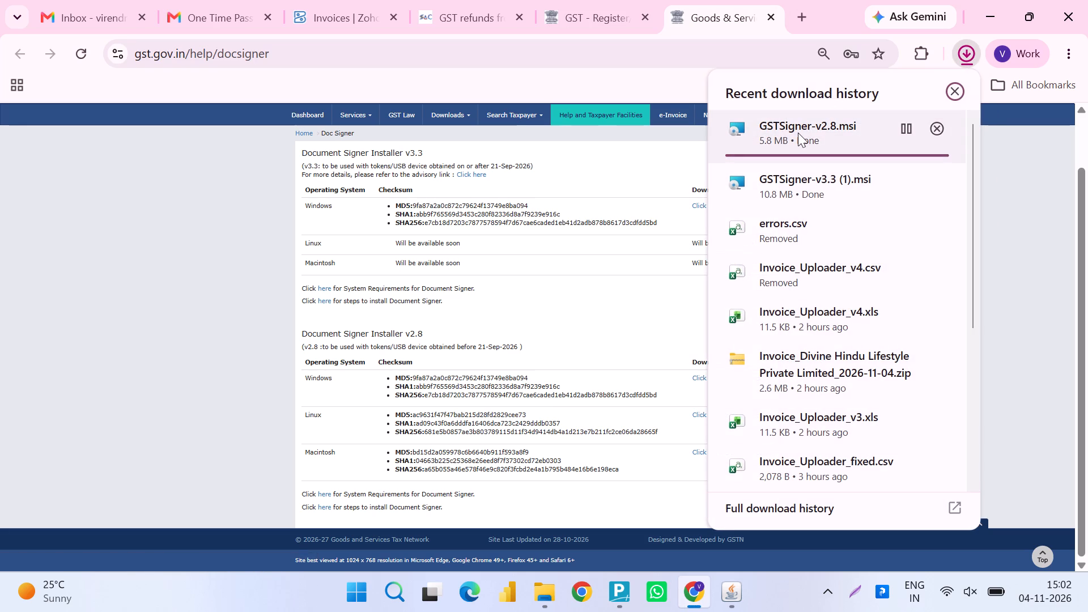
{"action": "left_click", "coordinate": [798, 133]}
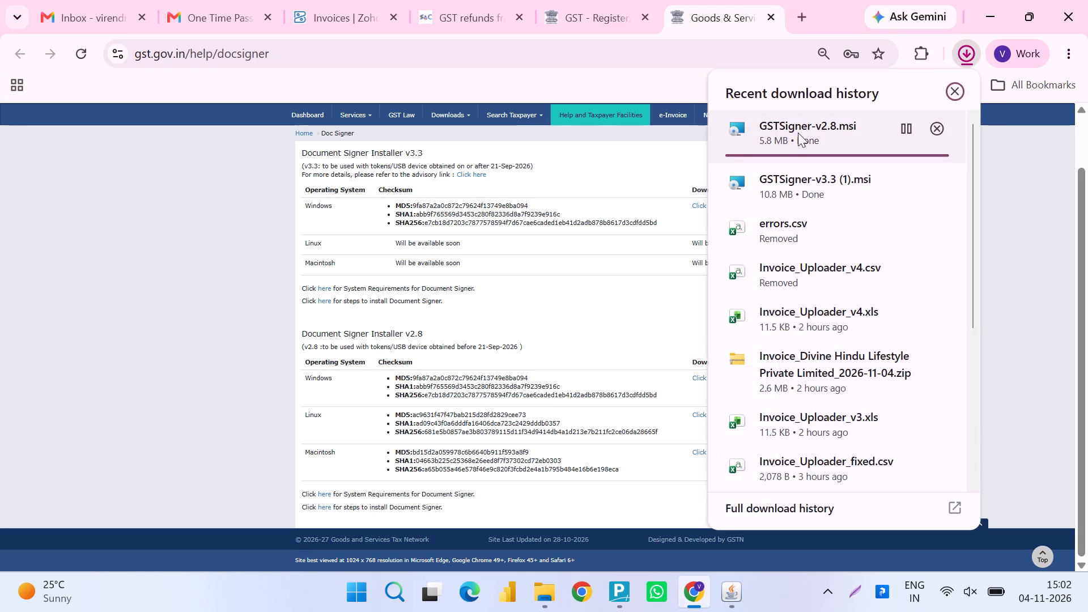
{"action": "left_click", "coordinate": [798, 133]}
{"action": "left_click", "coordinate": [240, 264]}
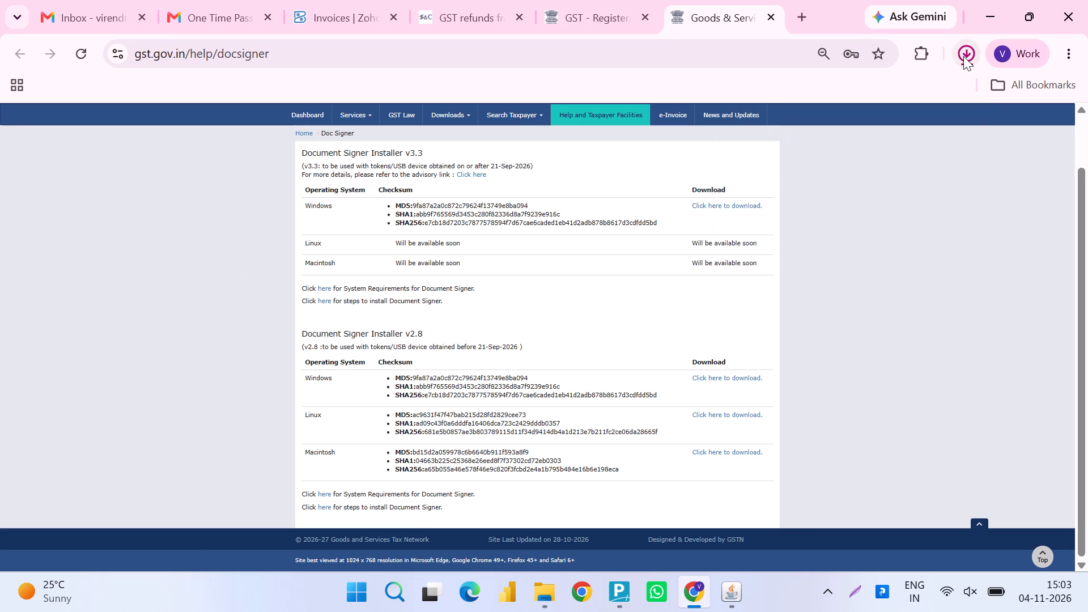
{"action": "left_click", "coordinate": [963, 56]}
{"action": "left_click", "coordinate": [408, 249]}
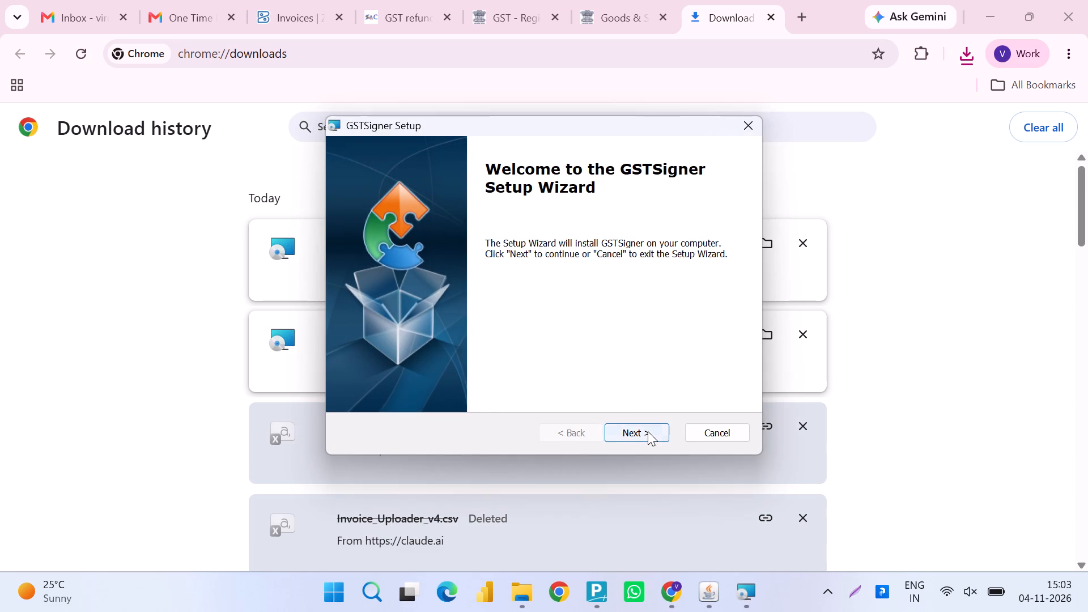
{"action": "left_click", "coordinate": [648, 431]}
{"action": "left_click", "coordinate": [648, 431]}
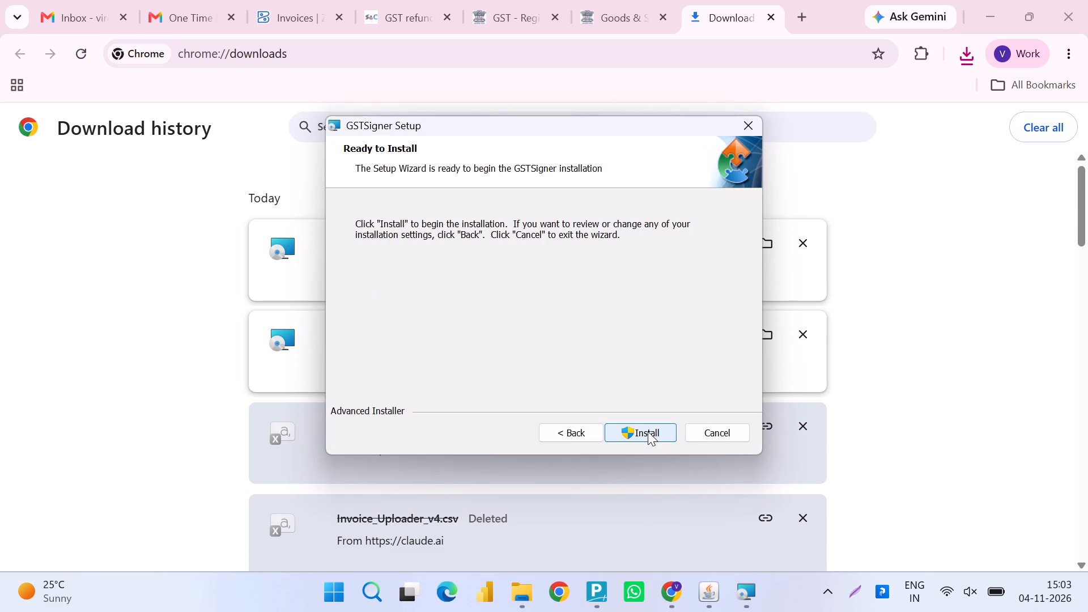
{"action": "left_click", "coordinate": [648, 431]}
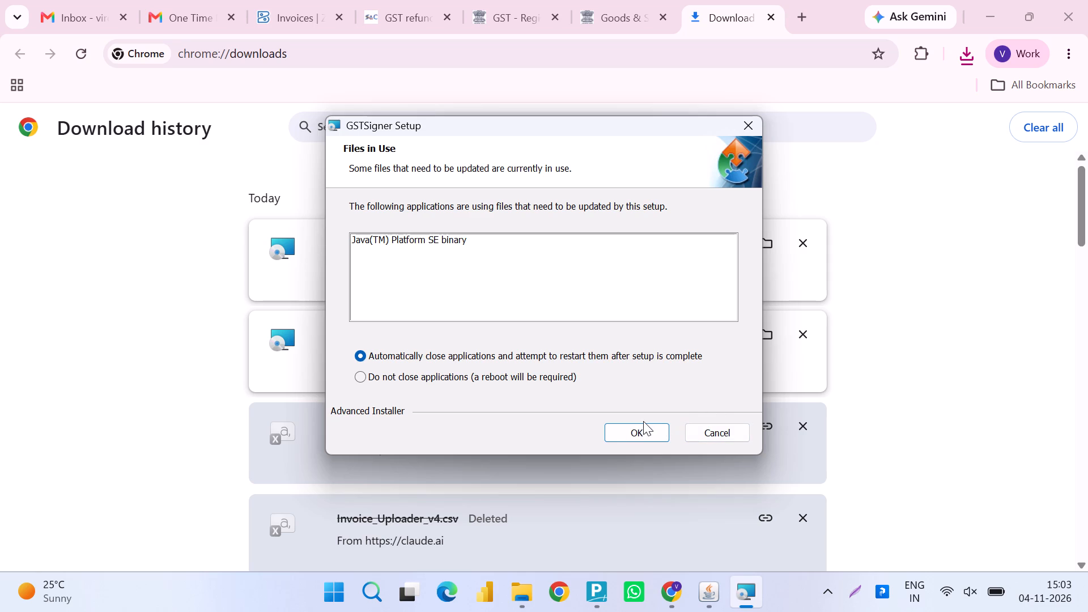
{"action": "left_click", "coordinate": [643, 421]}
{"action": "left_click", "coordinate": [644, 438]}
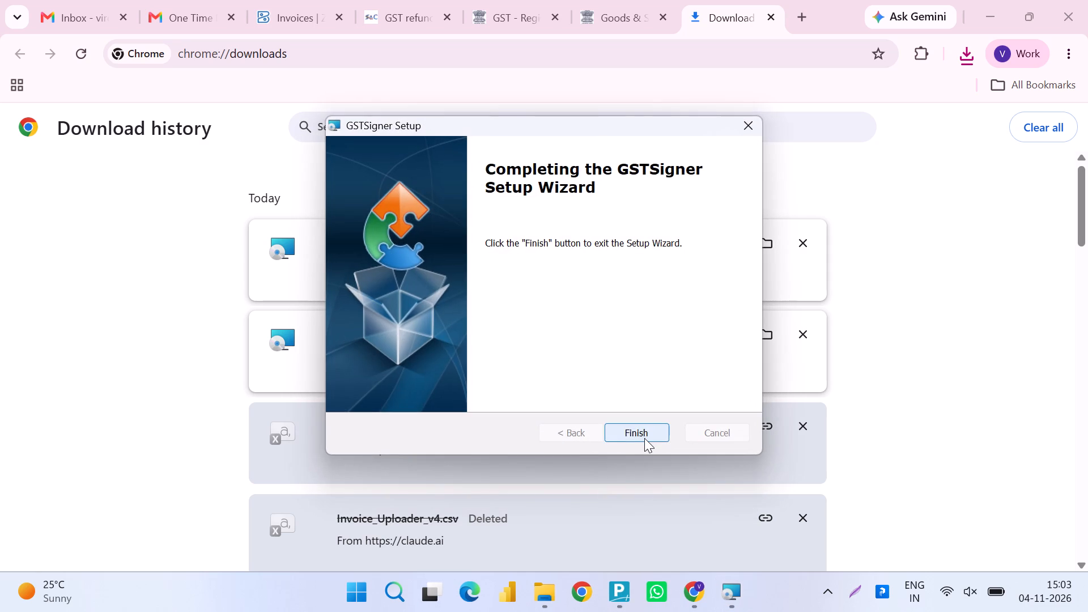
{"action": "left_click", "coordinate": [644, 438]}
{"action": "left_click", "coordinate": [772, 16]}
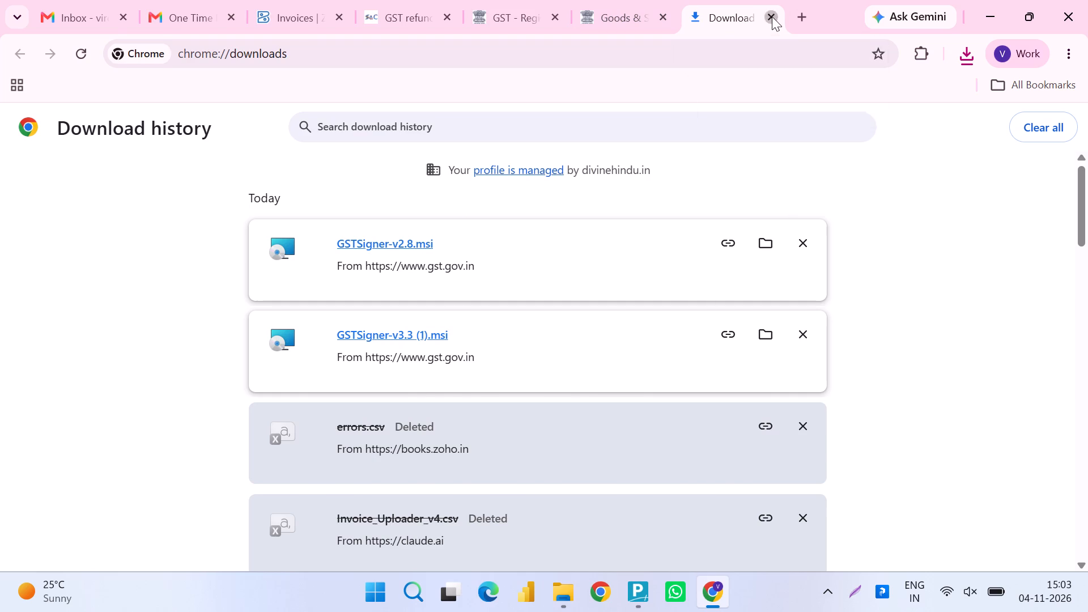
{"action": "scroll", "coordinate": [558, 226], "scroll_direction": "up", "scroll_amount": 5}
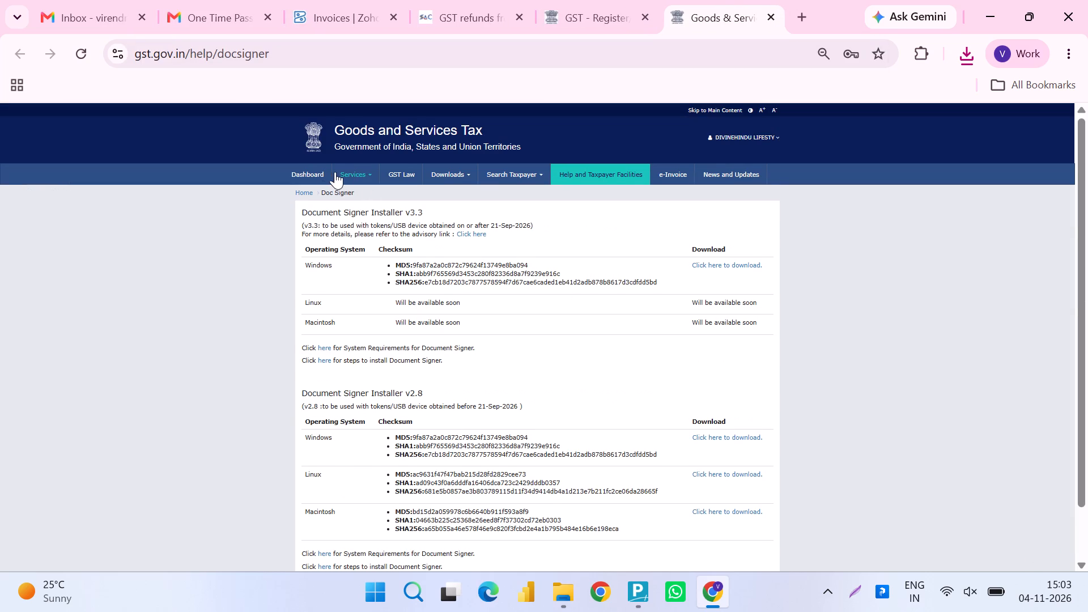
Go back to the GST portal dashboard and open the File Returns page.
{"action": "left_click", "coordinate": [321, 172]}
{"action": "scroll", "coordinate": [426, 428], "scroll_direction": "down", "scroll_amount": 1}
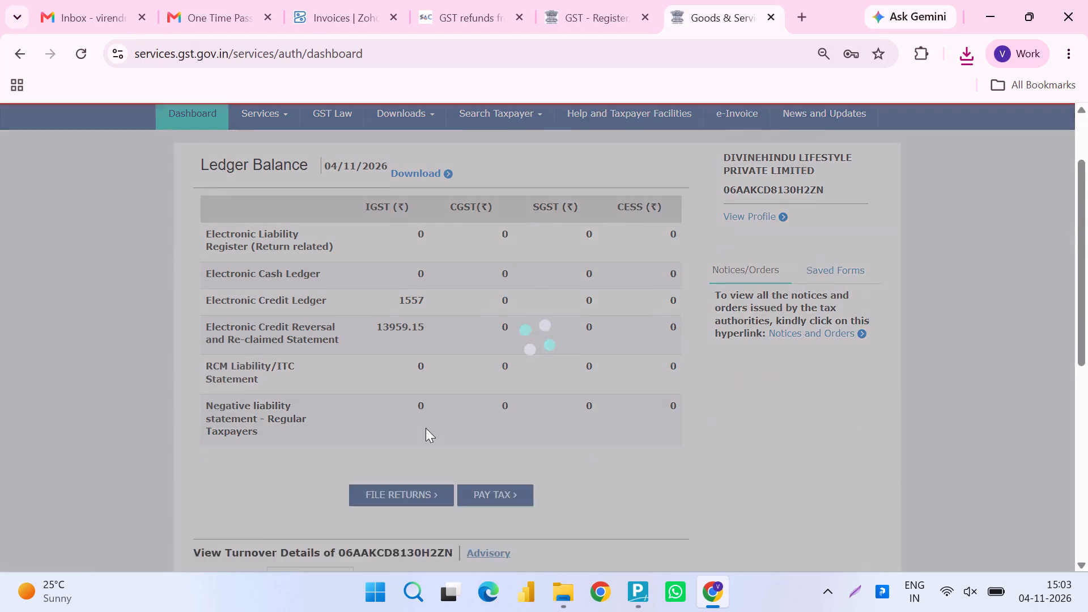
{"action": "scroll", "coordinate": [426, 428], "scroll_direction": "down", "scroll_amount": 1}
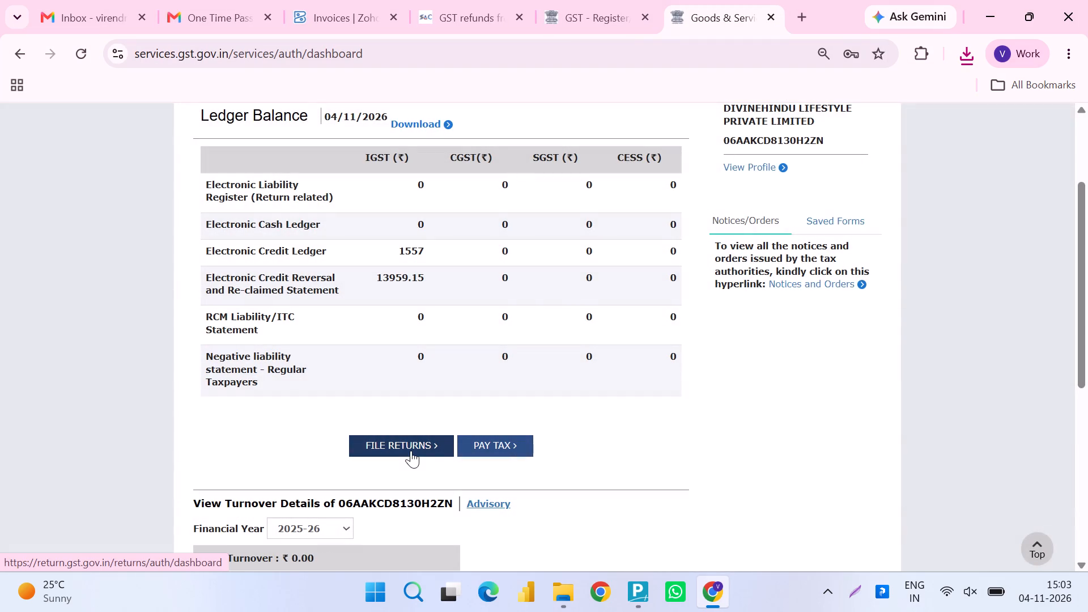
{"action": "left_click", "coordinate": [411, 450]}
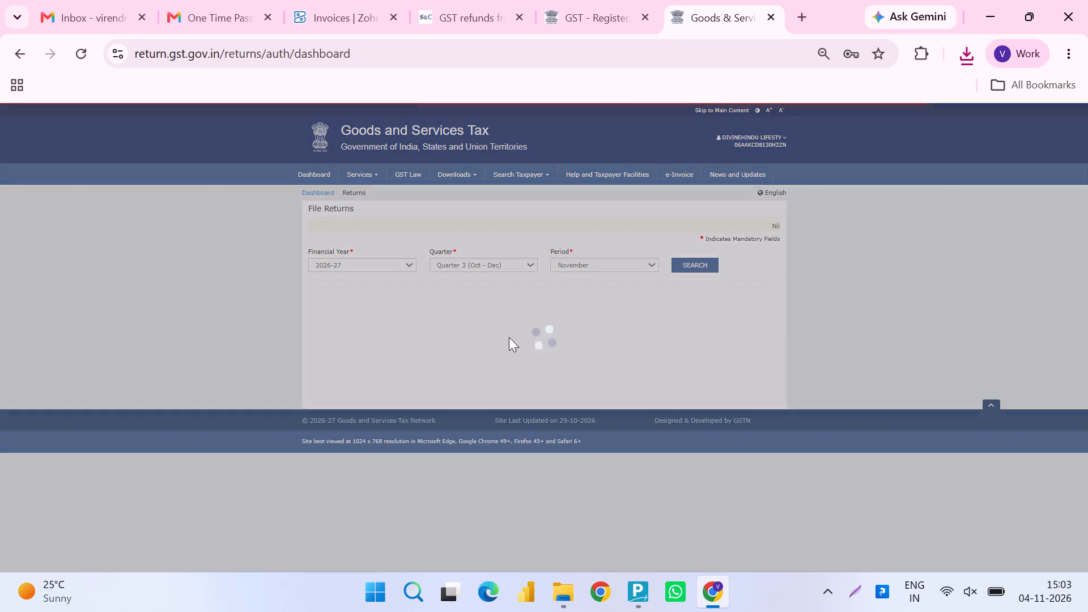
Search the returns for financial year 2026-27, Quarter 2 (Jul - Sep), period September.
{"action": "triple_click", "coordinate": [462, 266]}
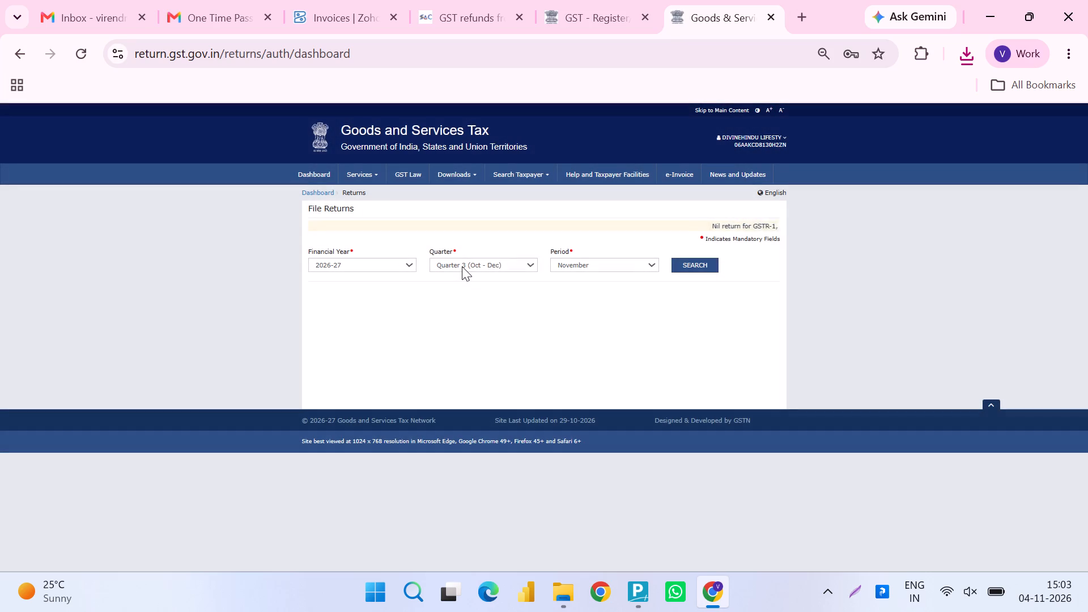
{"action": "left_click", "coordinate": [462, 266]}
{"action": "key", "text": "Up"}
{"action": "key", "text": "Return"}
{"action": "key", "text": "Tab"}
{"action": "key", "text": "Tab"}
{"action": "key", "text": "Return"}
Open the September GSTR-1 outward supplies return for online preparation and go to its filing options.
{"action": "scroll", "coordinate": [462, 266], "scroll_direction": "down", "scroll_amount": 5}
{"action": "left_click", "coordinate": [345, 372]}
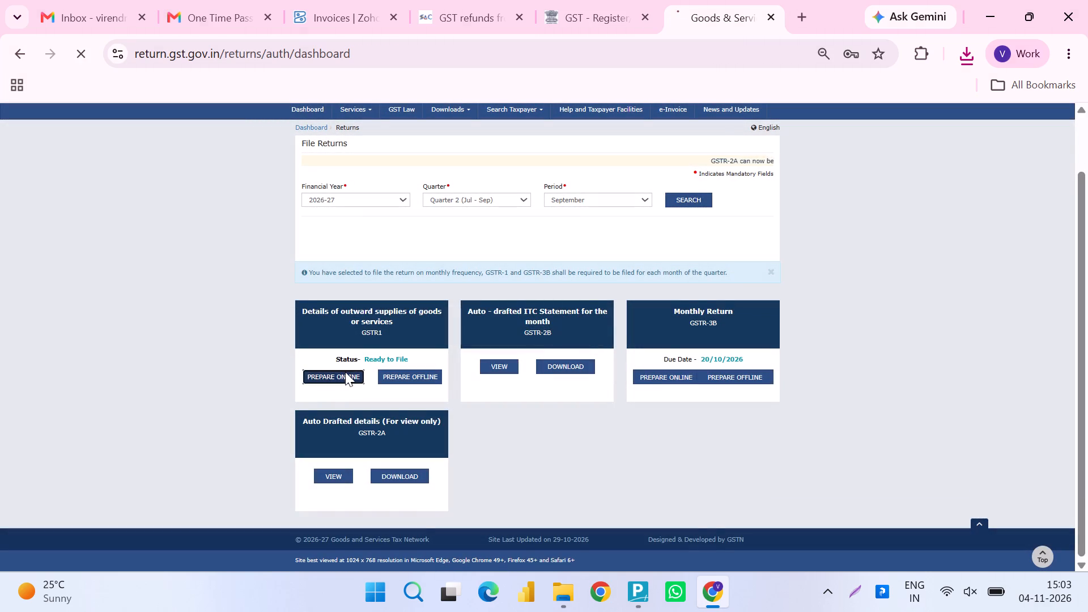
{"action": "scroll", "coordinate": [622, 407], "scroll_direction": "down", "scroll_amount": 14}
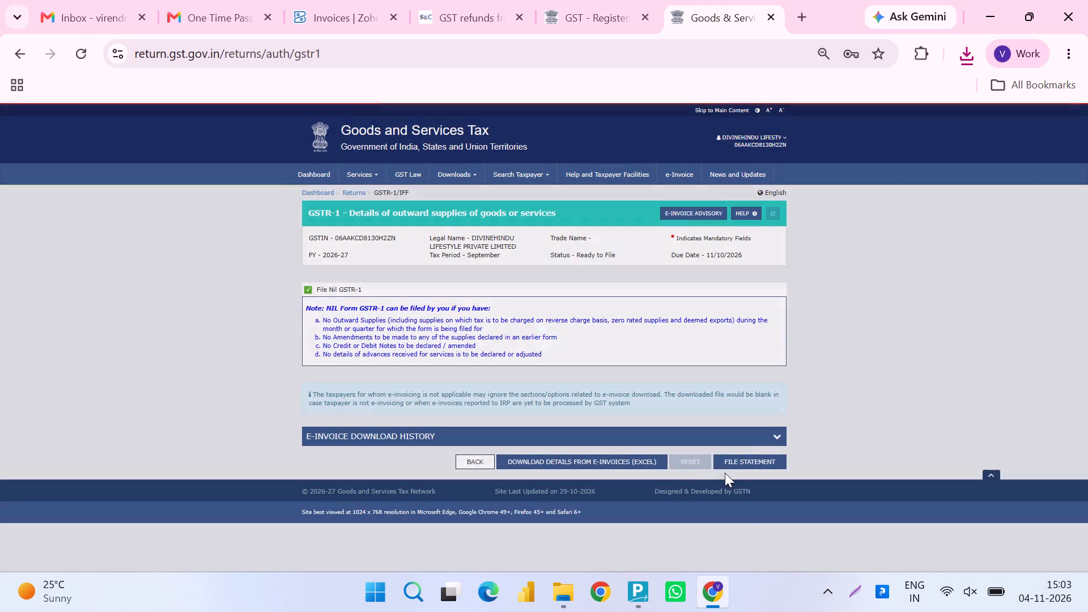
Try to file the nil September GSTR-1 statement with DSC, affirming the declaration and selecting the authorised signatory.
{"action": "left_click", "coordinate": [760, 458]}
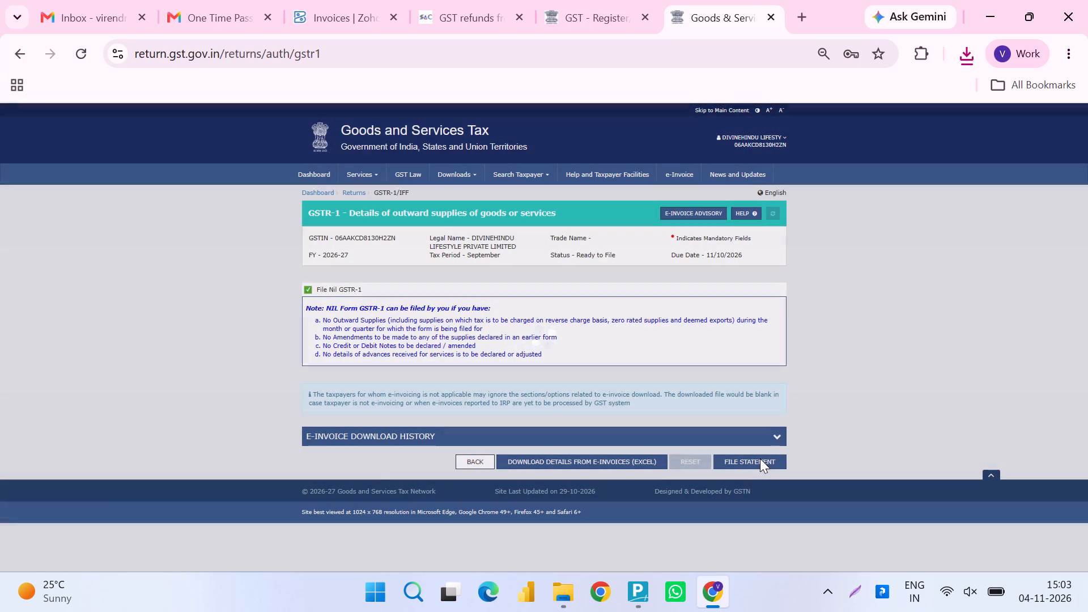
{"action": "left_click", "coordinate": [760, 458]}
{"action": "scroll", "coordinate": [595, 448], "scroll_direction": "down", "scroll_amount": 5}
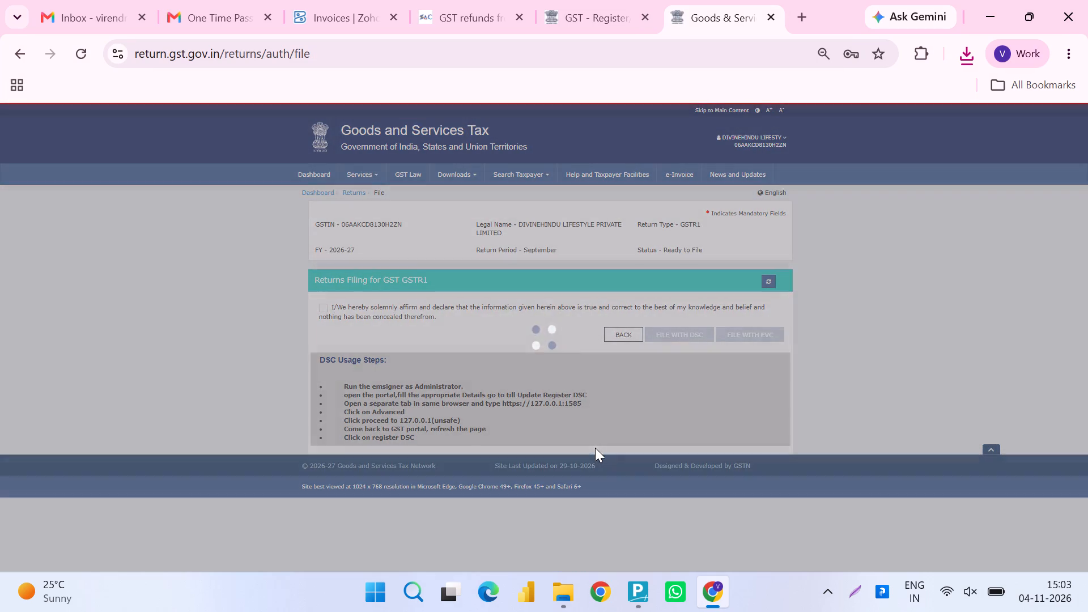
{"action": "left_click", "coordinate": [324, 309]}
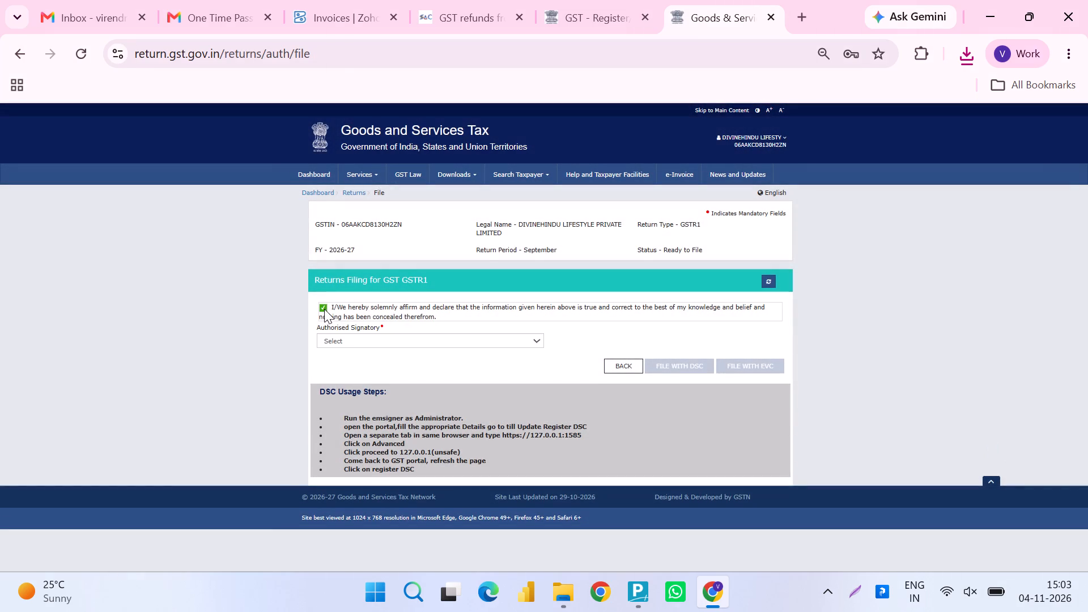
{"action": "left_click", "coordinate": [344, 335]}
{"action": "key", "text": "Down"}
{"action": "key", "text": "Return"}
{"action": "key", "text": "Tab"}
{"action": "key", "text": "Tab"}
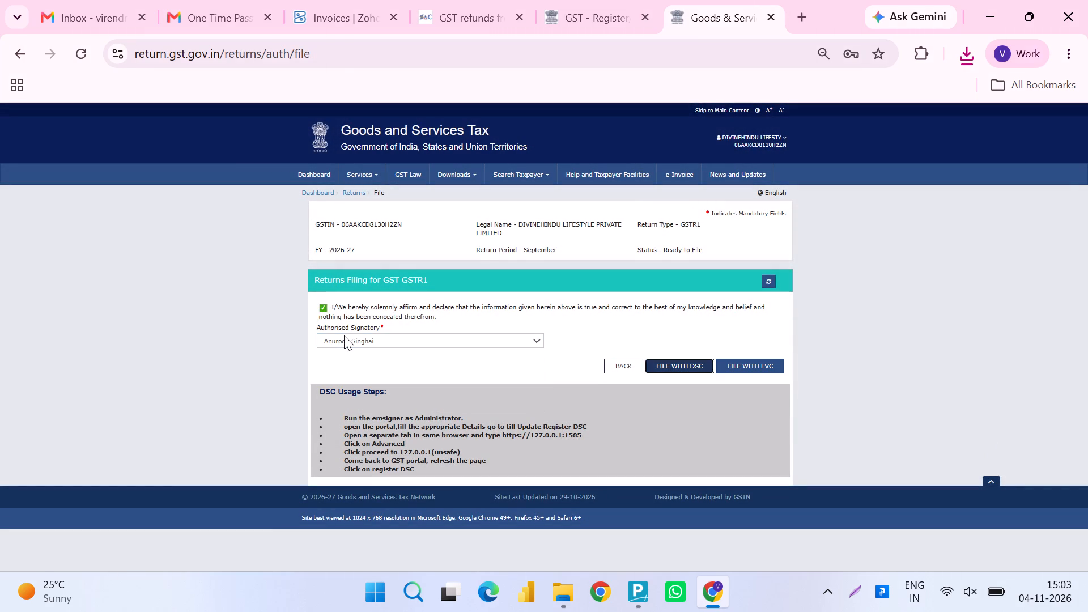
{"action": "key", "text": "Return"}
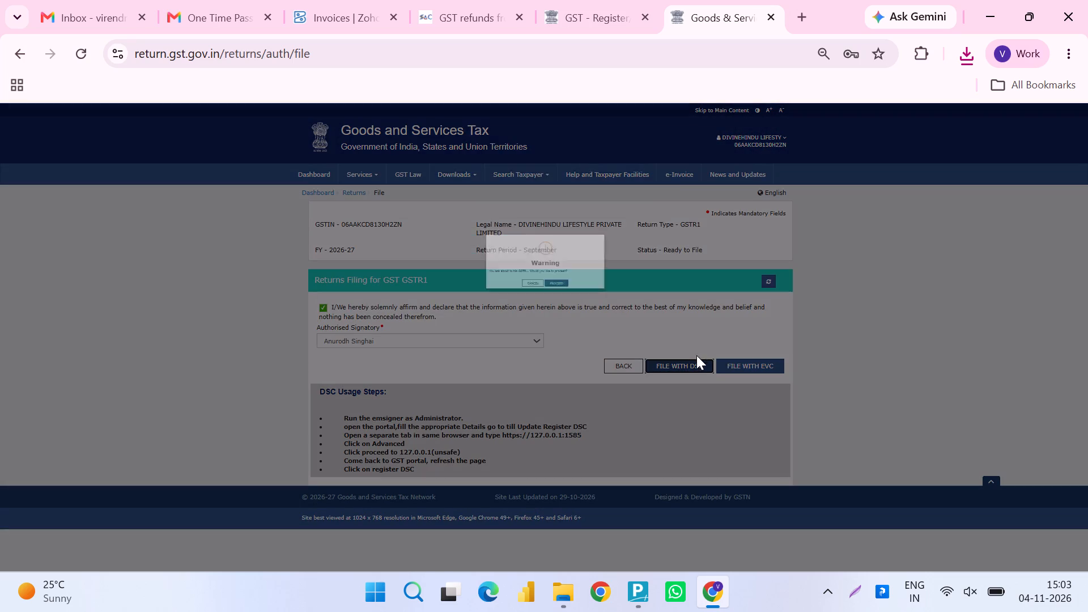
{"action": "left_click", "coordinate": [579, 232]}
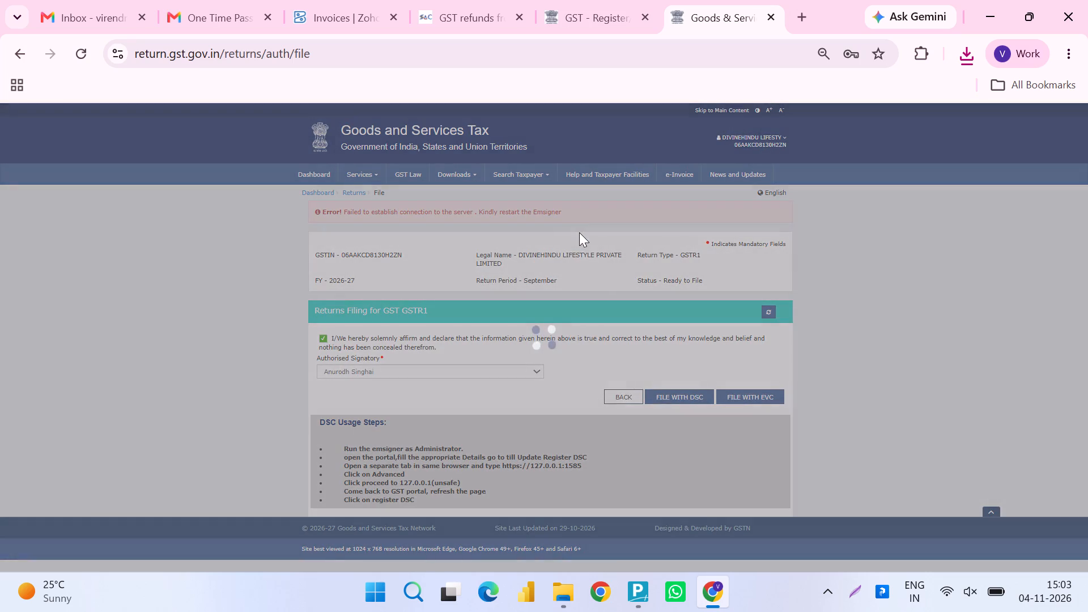
Close the Chrome window holding the GST portal session and relaunch Chrome from the desktop.
{"action": "left_click", "coordinate": [760, 133]}
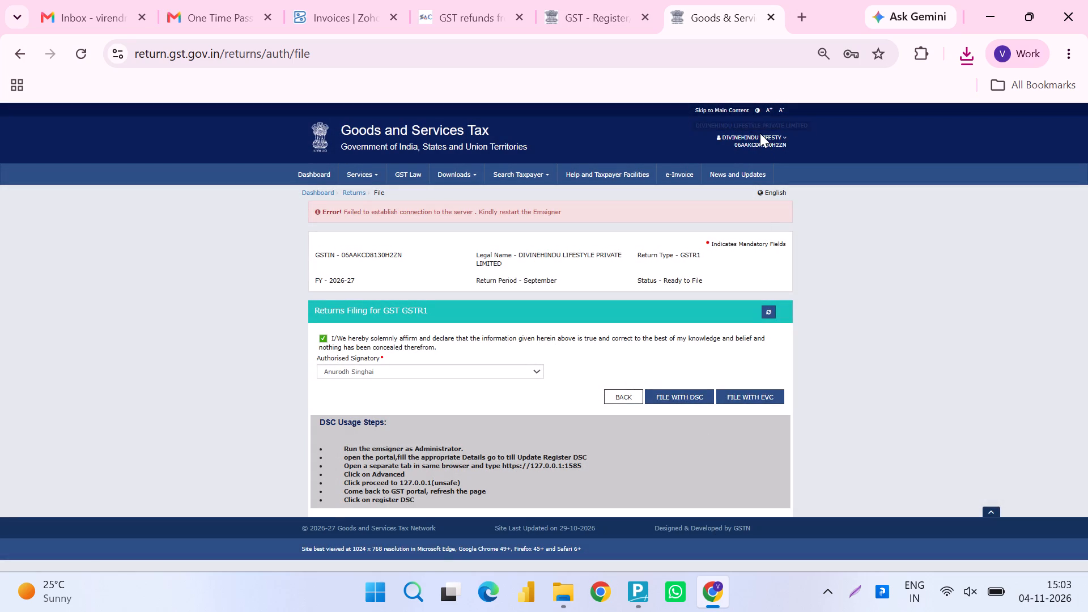
{"action": "left_click", "coordinate": [1087, 0]}
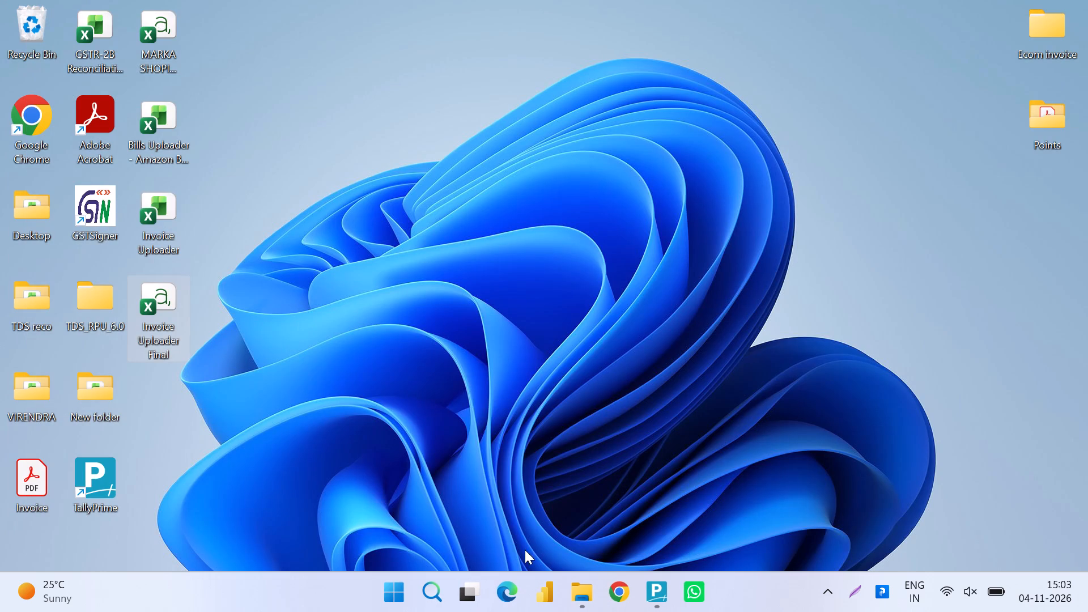
{"action": "left_click", "coordinate": [605, 590]}
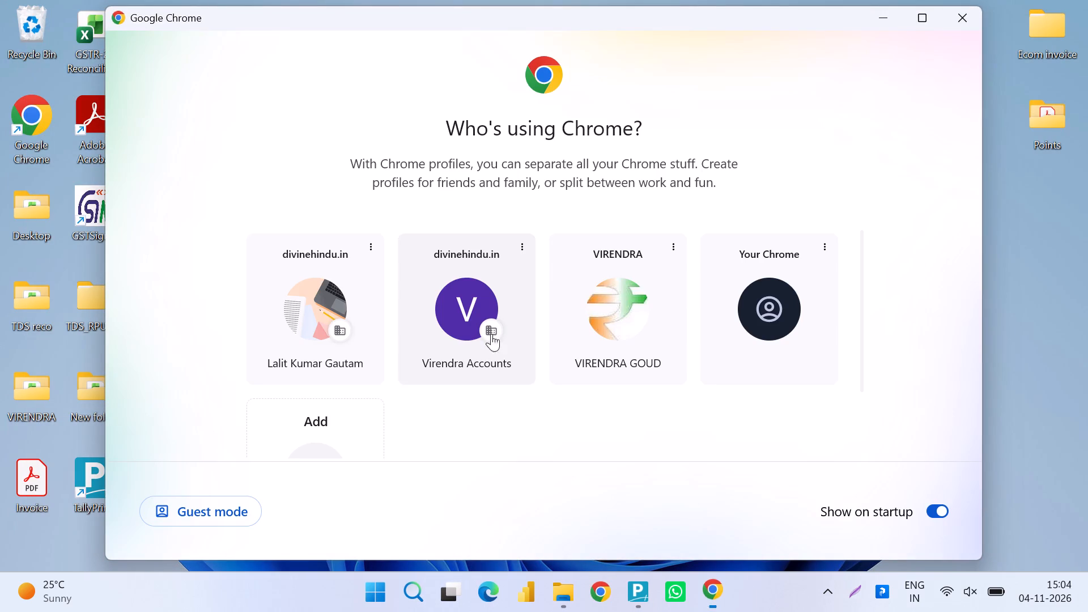
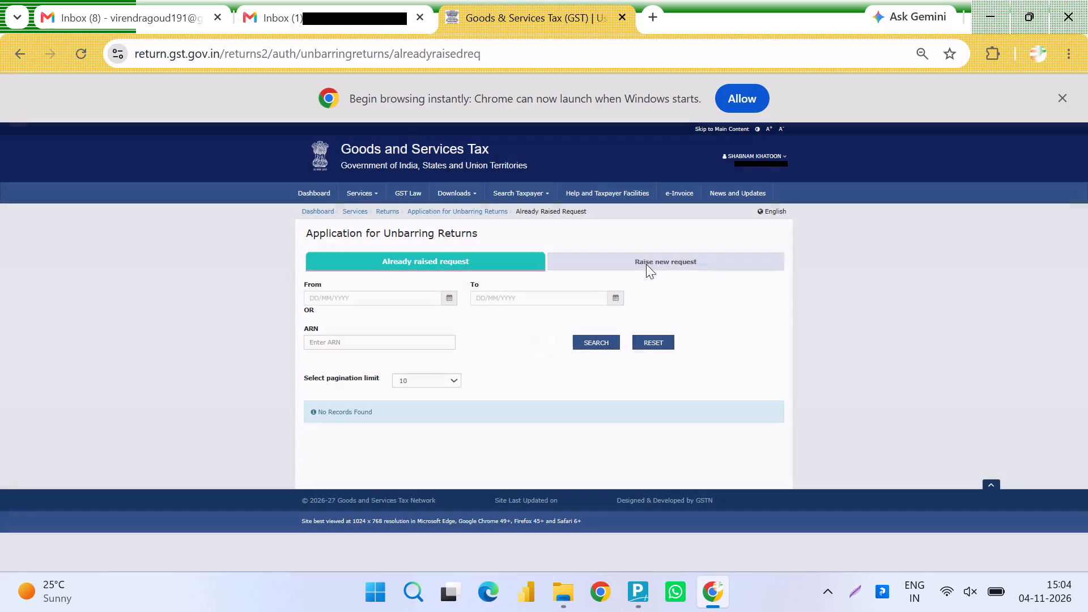
View the option to raise a new request in the Application for Unbarring Returns.
{"action": "left_click", "coordinate": [646, 264]}
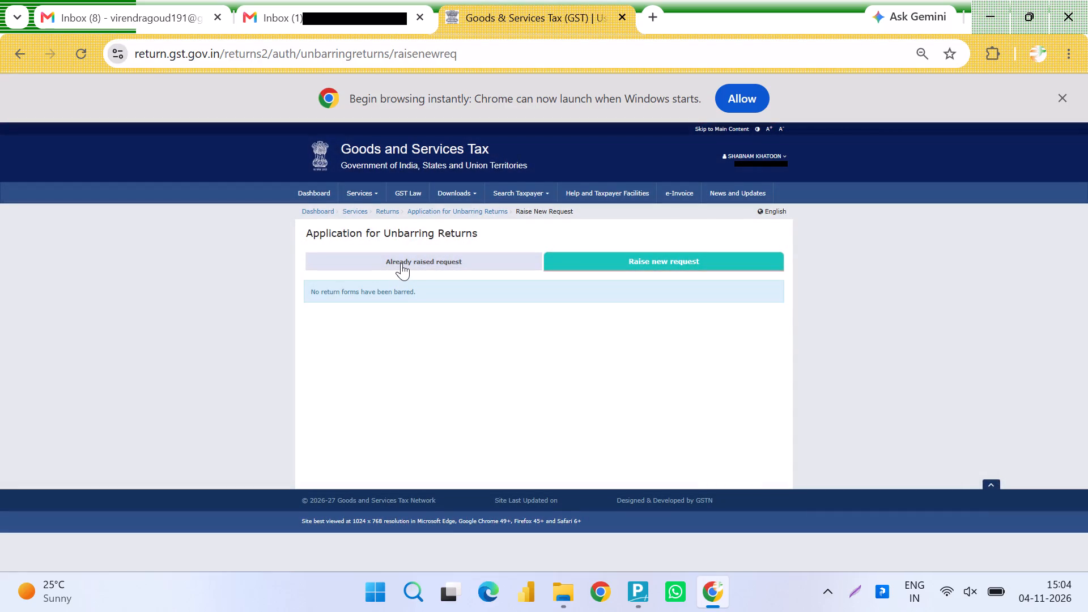
Check the already raised requests for unbarring returns, and return to raising a new request.
{"action": "left_click", "coordinate": [401, 263]}
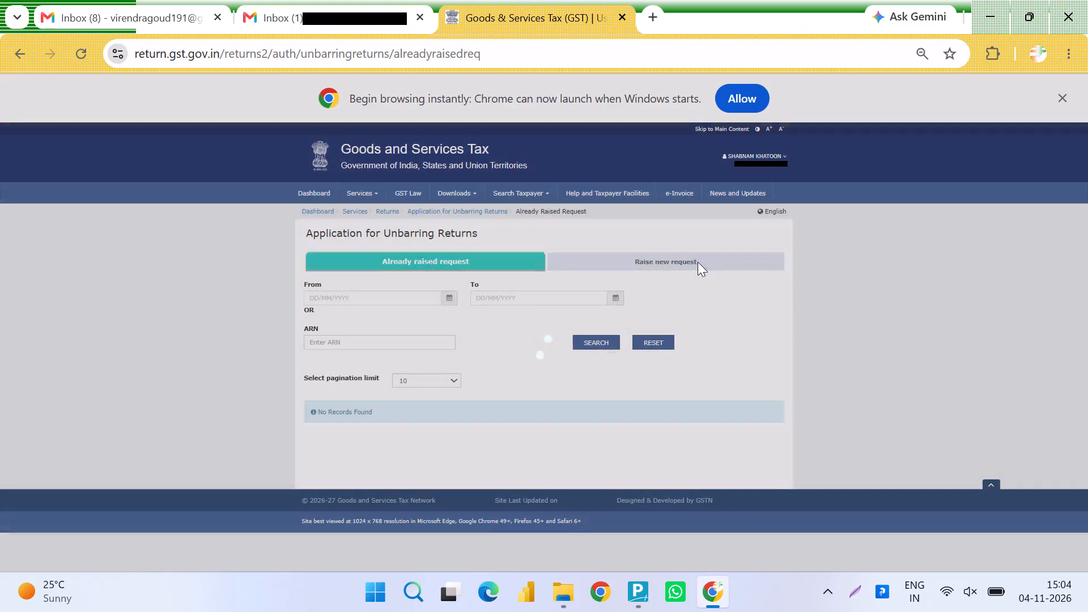
{"action": "left_click", "coordinate": [698, 262]}
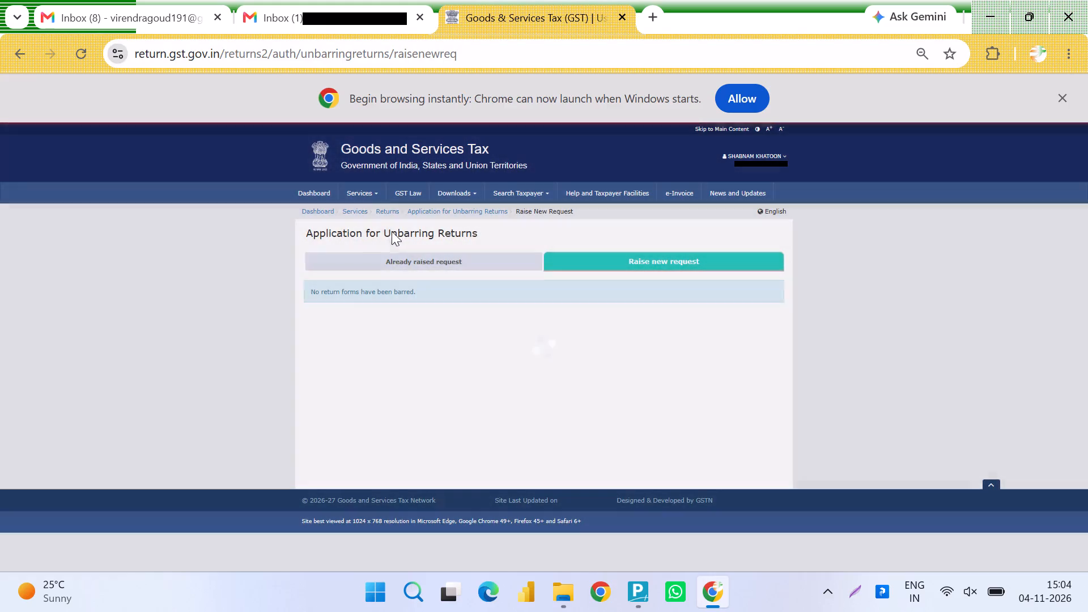
Open the Application for Revocation of Cancelled Registration from the registration services.
{"action": "left_click", "coordinate": [371, 188]}
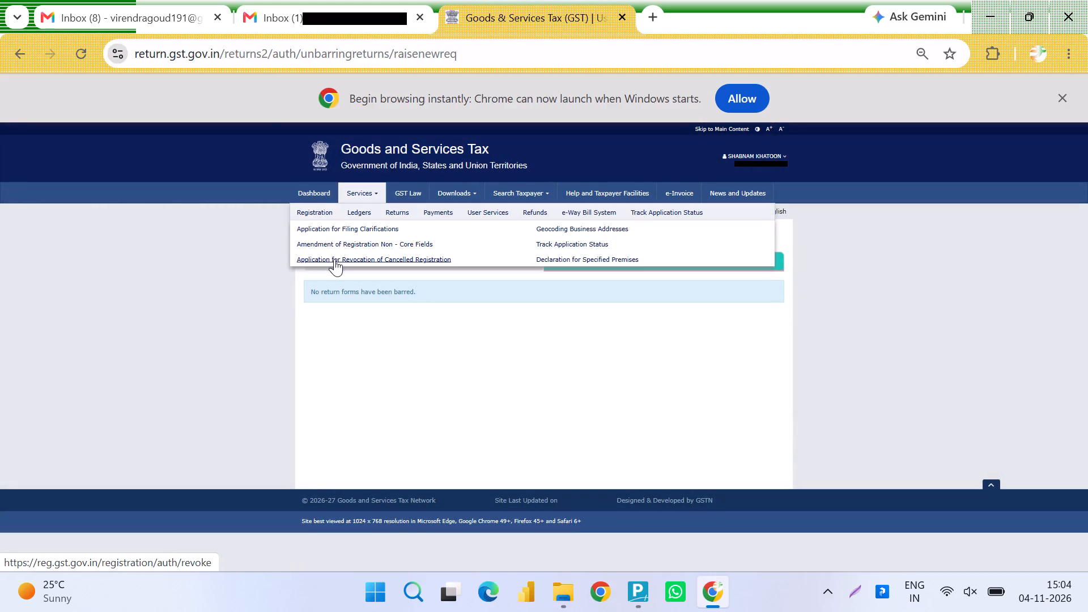
{"action": "left_click", "coordinate": [334, 258]}
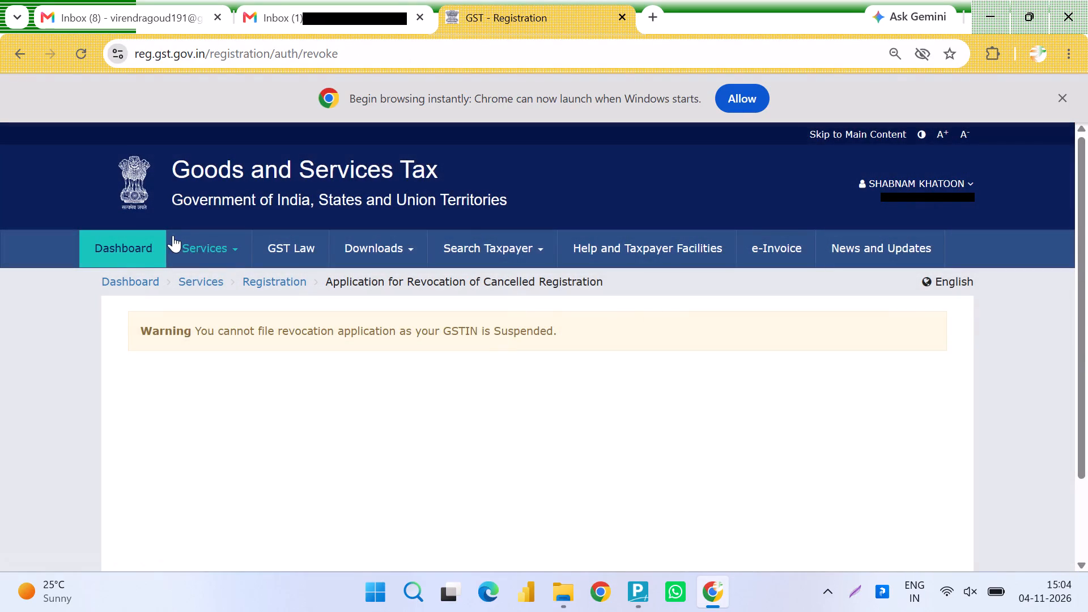
Reopen the Application for Unbarring Returns from the returns services and check the option to raise a new request.
{"action": "left_click", "coordinate": [223, 246]}
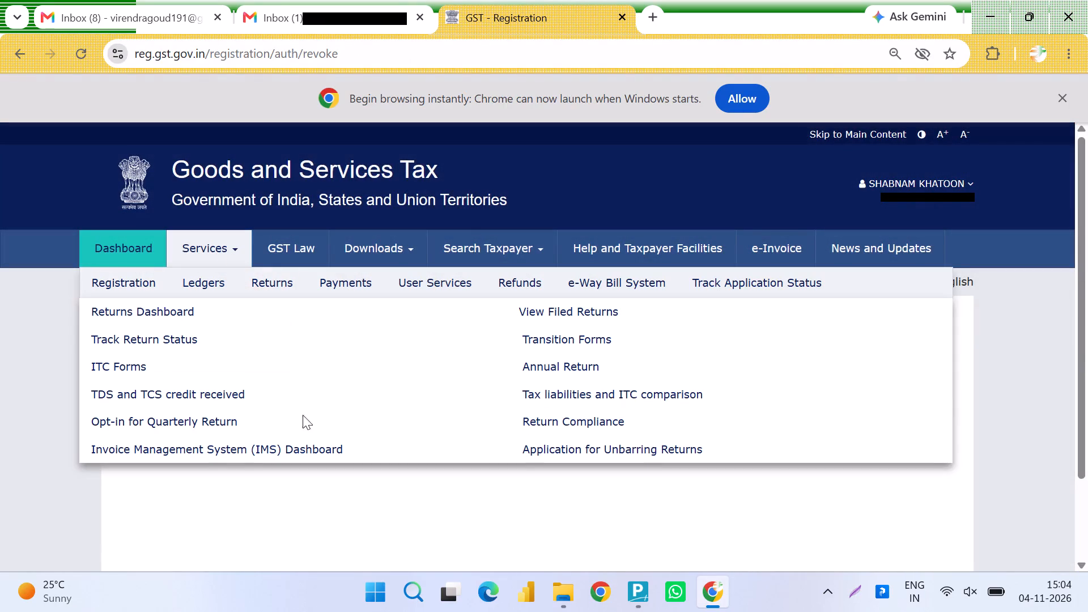
{"action": "left_click", "coordinate": [546, 450]}
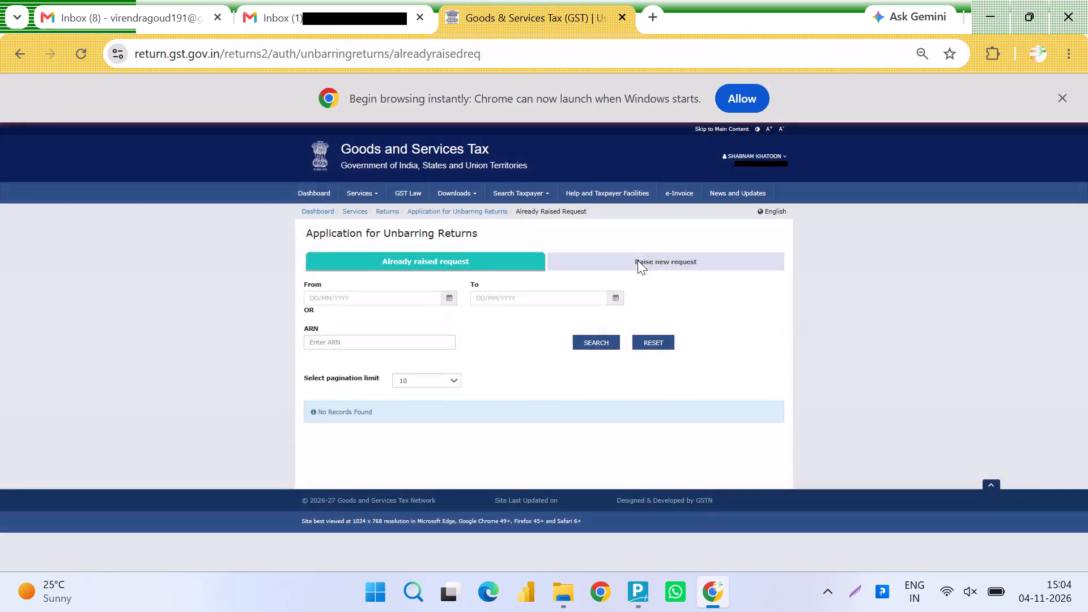
{"action": "left_click", "coordinate": [637, 261]}
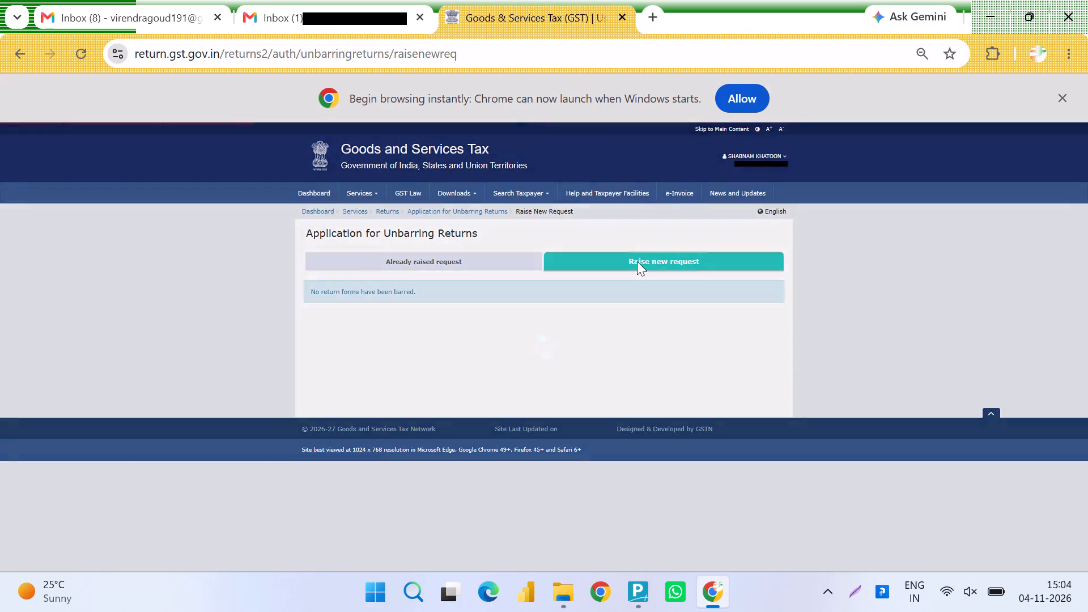
{"action": "left_click", "coordinate": [428, 284]}
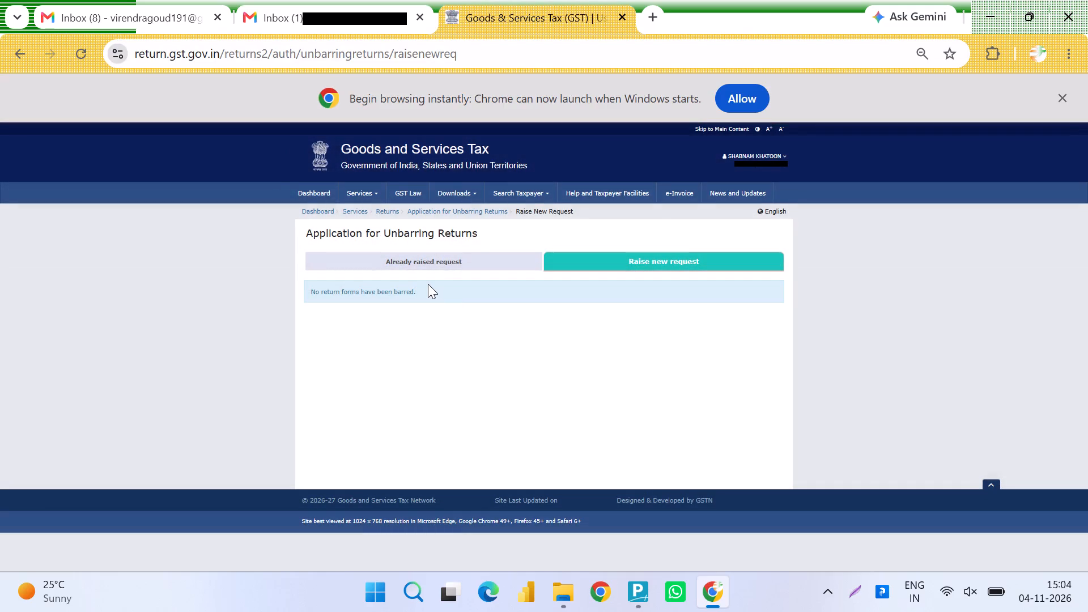
Open the Return Compliance page from the returns services and dismiss the browser's offer to launch when Windows starts.
{"action": "left_click", "coordinate": [367, 194]}
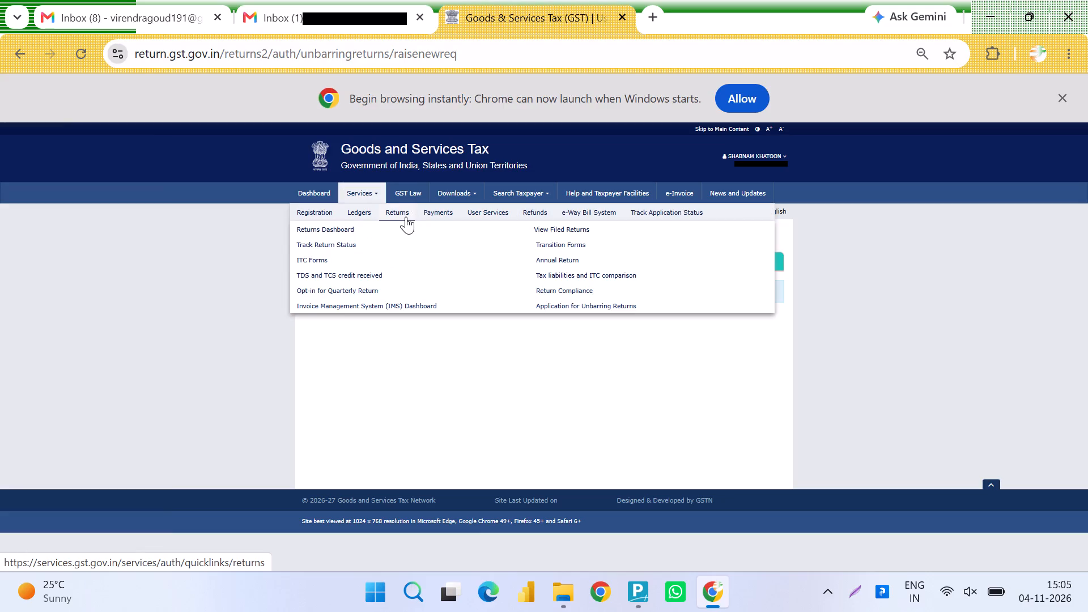
{"action": "left_click", "coordinate": [563, 293]}
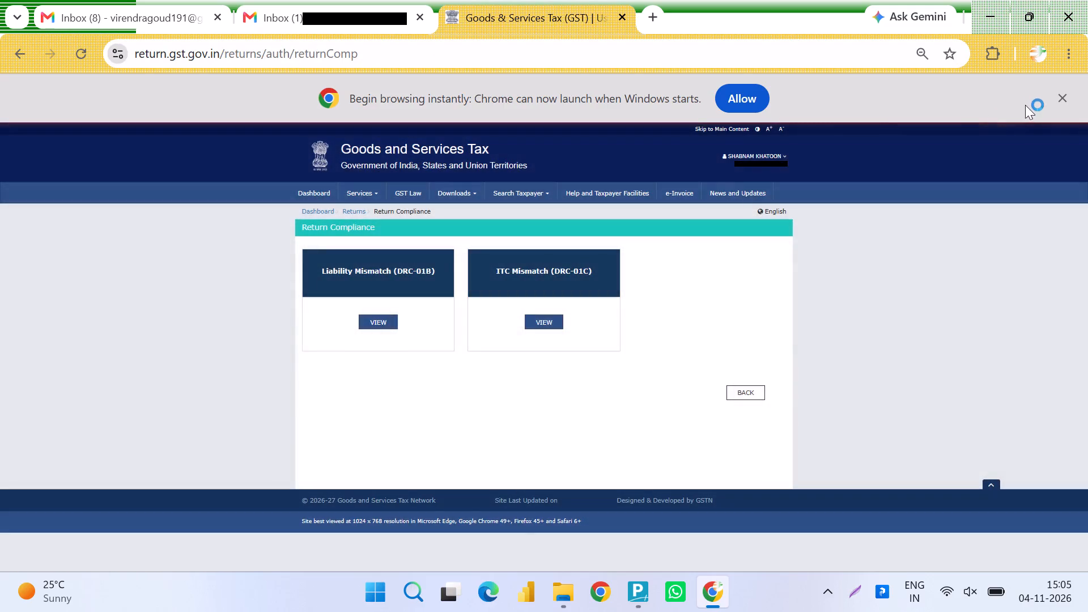
{"action": "left_click", "coordinate": [1056, 96]}
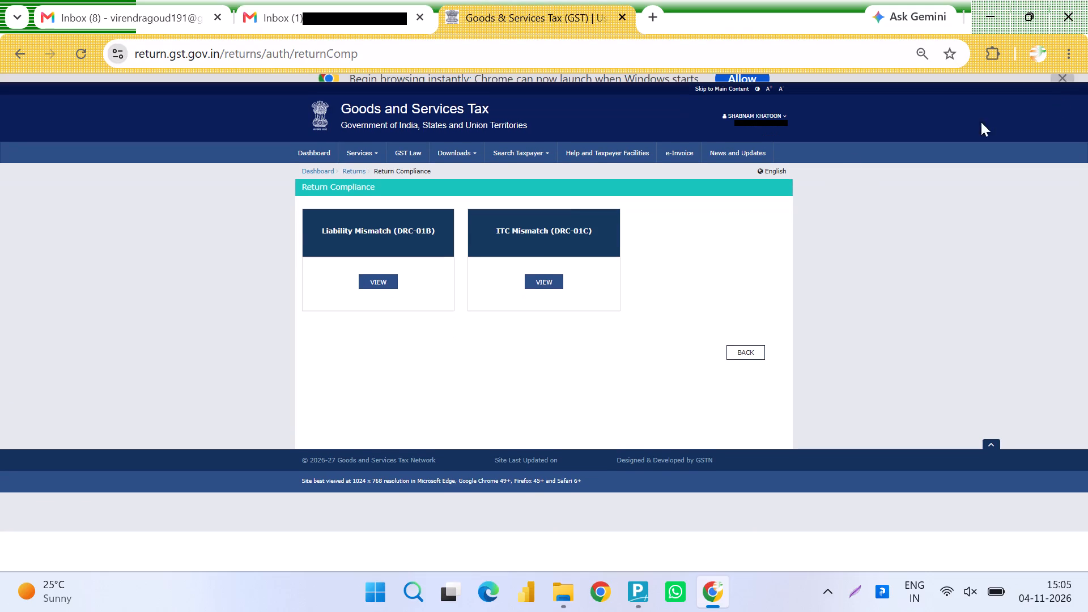
Open the Application for Filing Clarifications from the registration services.
{"action": "left_click", "coordinate": [367, 146]}
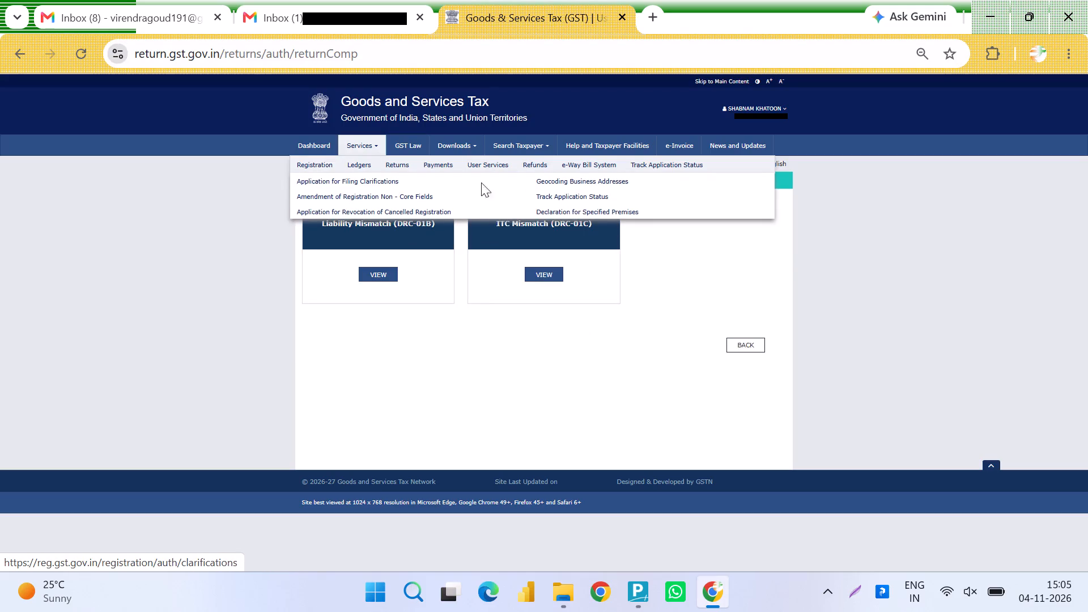
{"action": "left_click", "coordinate": [375, 175]}
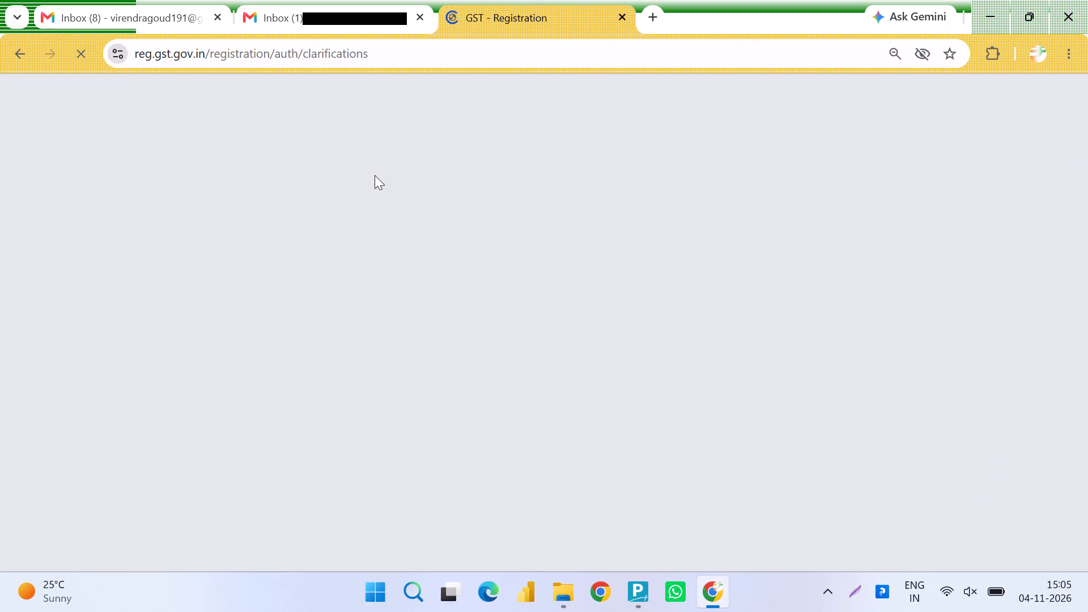
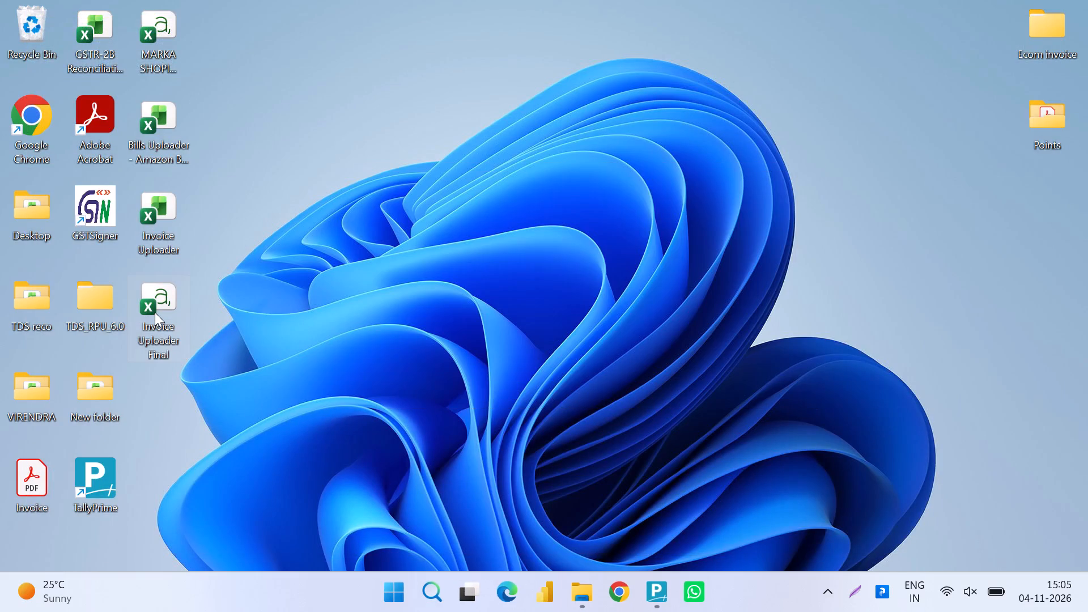
Move the Invoice Uploader Final file away from the other Excel files on the desktop, towards the Points folder.
{"action": "left_click_drag", "start_coordinate": [155, 312], "coordinate": [545, 87]}
{"action": "key", "text": "alt+Tab"}
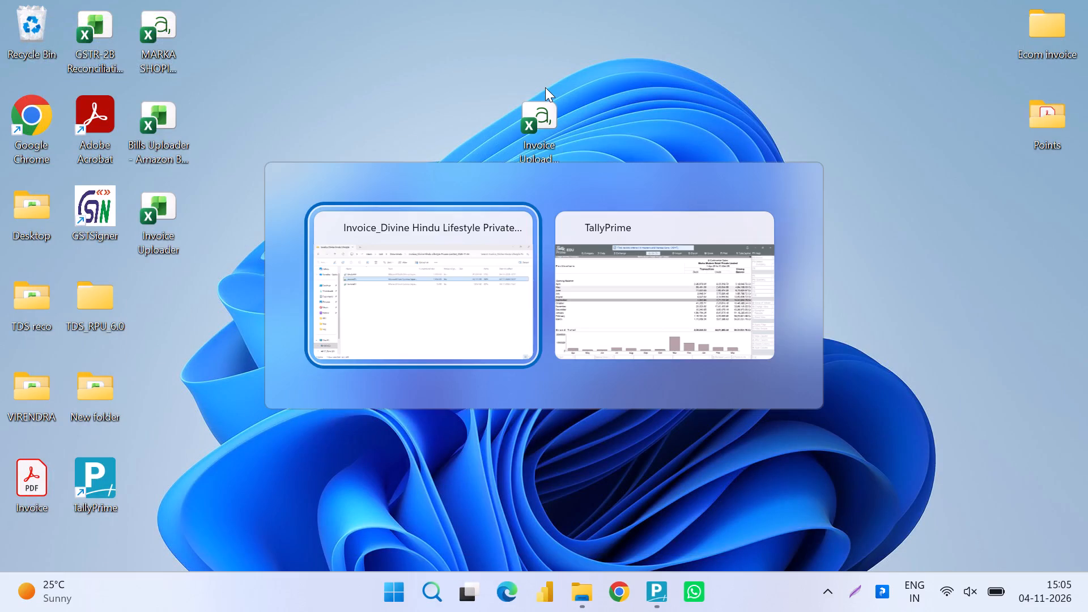
{"action": "key", "text": "alt+Tab"}
{"action": "key", "text": "super+d"}
{"action": "left_click_drag", "start_coordinate": [530, 114], "coordinate": [924, 215]}
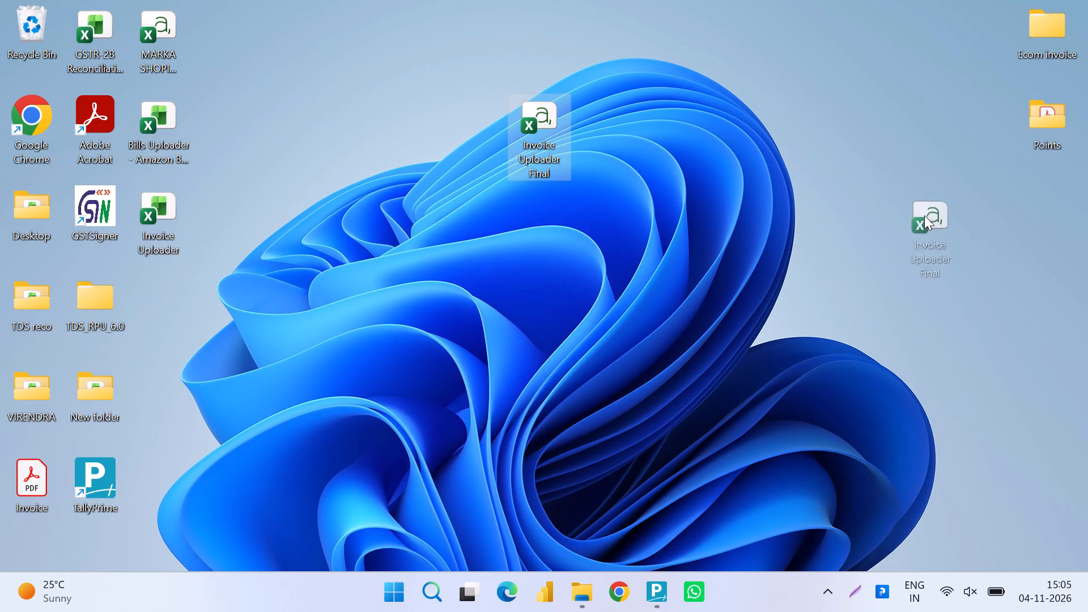
{"action": "left_click_drag", "start_coordinate": [924, 215], "coordinate": [994, 227]}
Close the Invoice_Divine Hindu Lifestyle Private Limited_2026-11-04 folder window.
{"action": "key", "text": "alt+Tab"}
{"action": "key", "text": "alt+Tab"}
{"action": "key", "text": "alt+F4"}
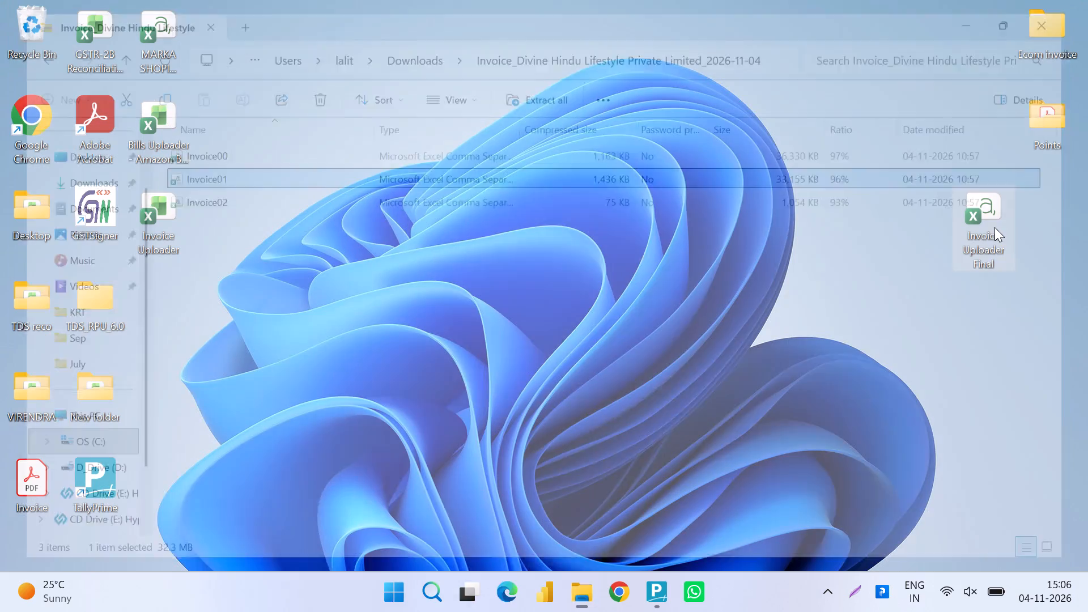
Return to the desktop and place the Invoice Uploader Final file directly beneath the Points folder.
{"action": "key", "text": "alt+Tab"}
{"action": "left_click", "coordinate": [994, 227]}
{"action": "key", "text": "super+d"}
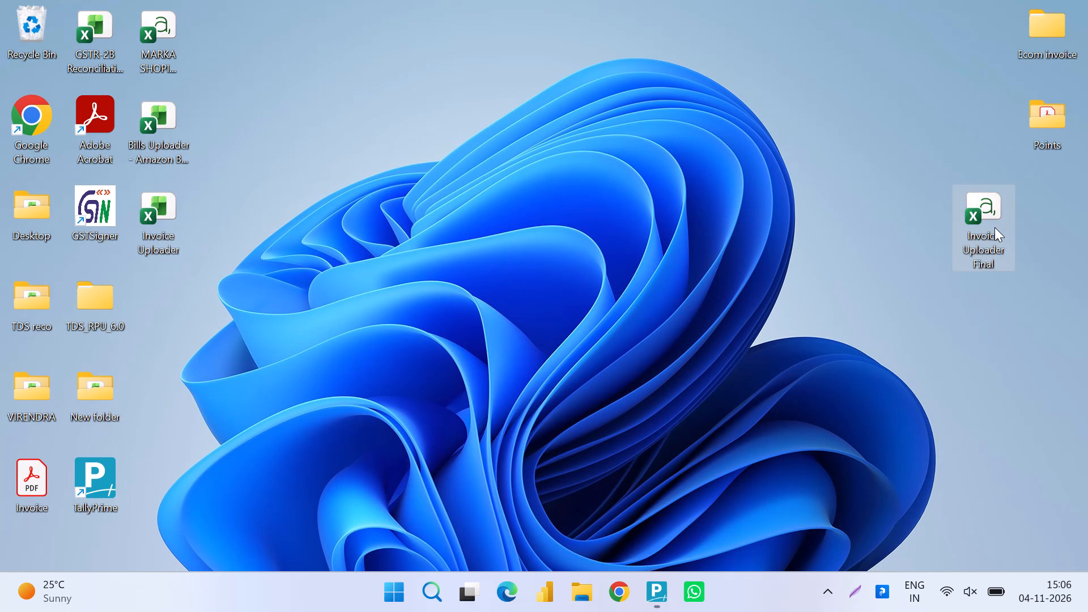
{"action": "left_click_drag", "start_coordinate": [994, 227], "coordinate": [1081, 195]}
{"action": "left_click", "coordinate": [845, 229]}
Switch from the desktop to a new Google Chrome window.
{"action": "key", "text": "alt+Tab"}
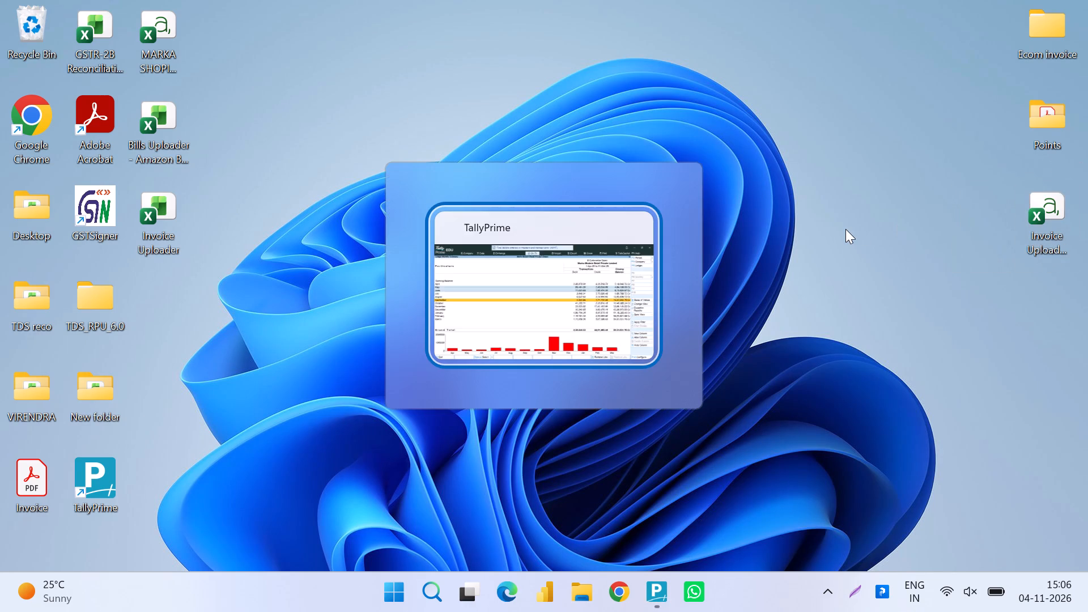
{"action": "left_click", "coordinate": [619, 605]}
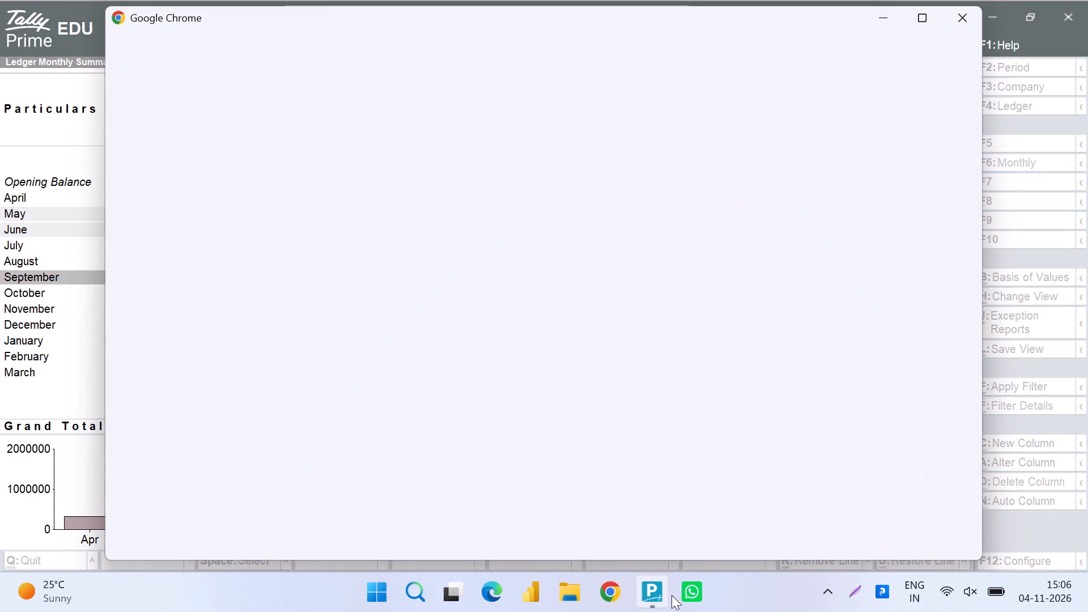